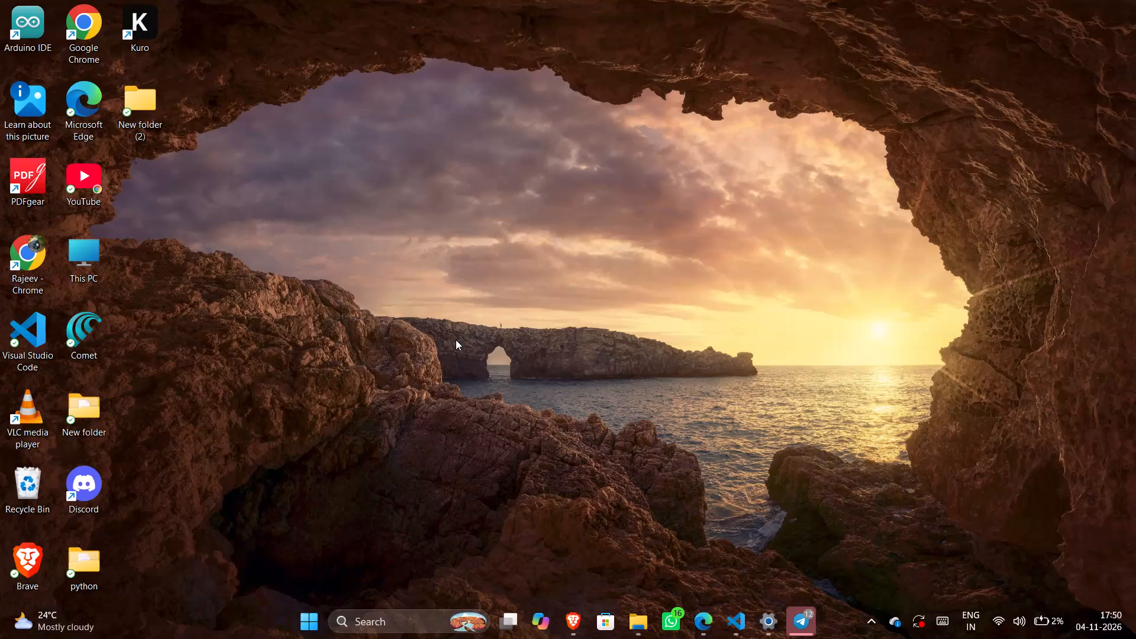
Launch the Kuro application from the desktop.
{"action": "double_click", "coordinate": [146, 29]}
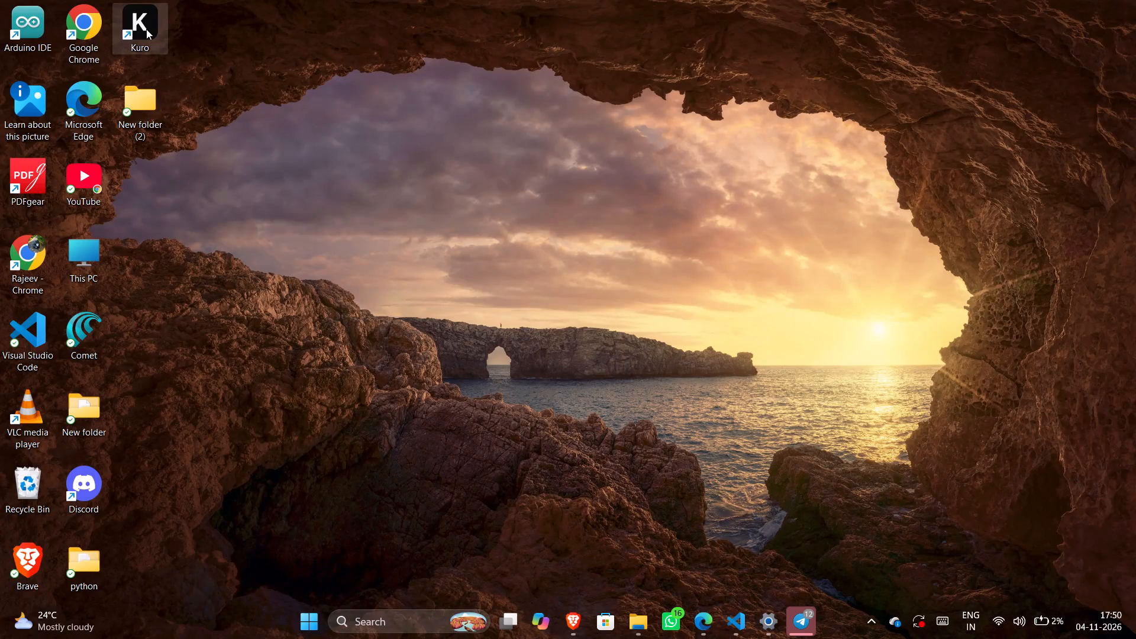
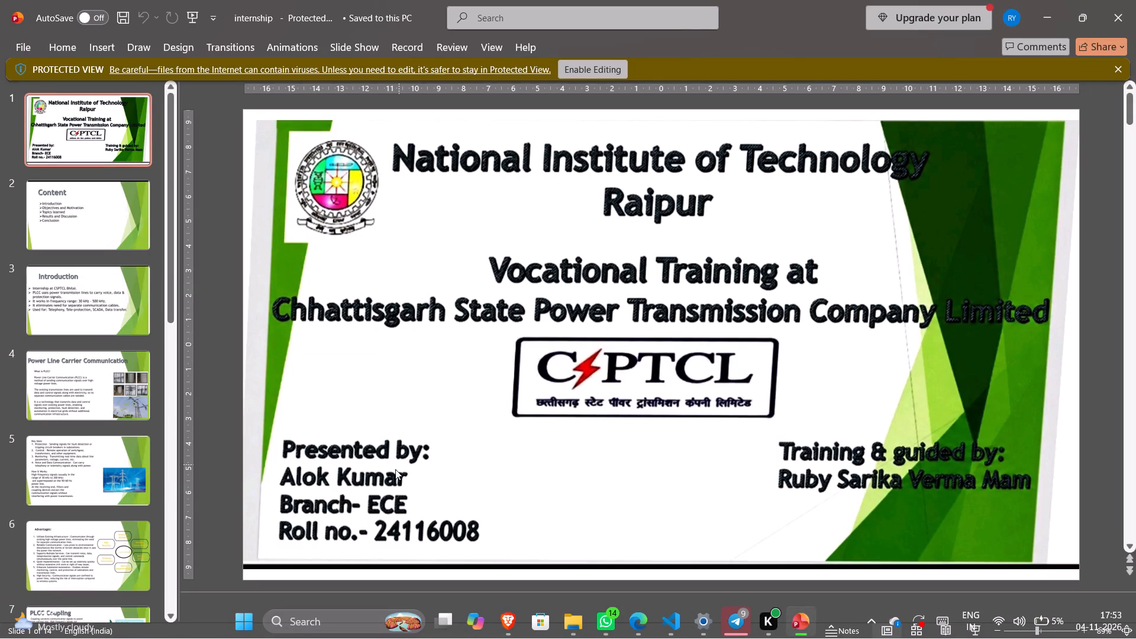
Enable editing for the protected internship presentation.
{"action": "scroll", "coordinate": [483, 437], "scroll_direction": "down", "scroll_amount": 2}
{"action": "scroll", "coordinate": [483, 437], "scroll_direction": "up", "scroll_amount": 3}
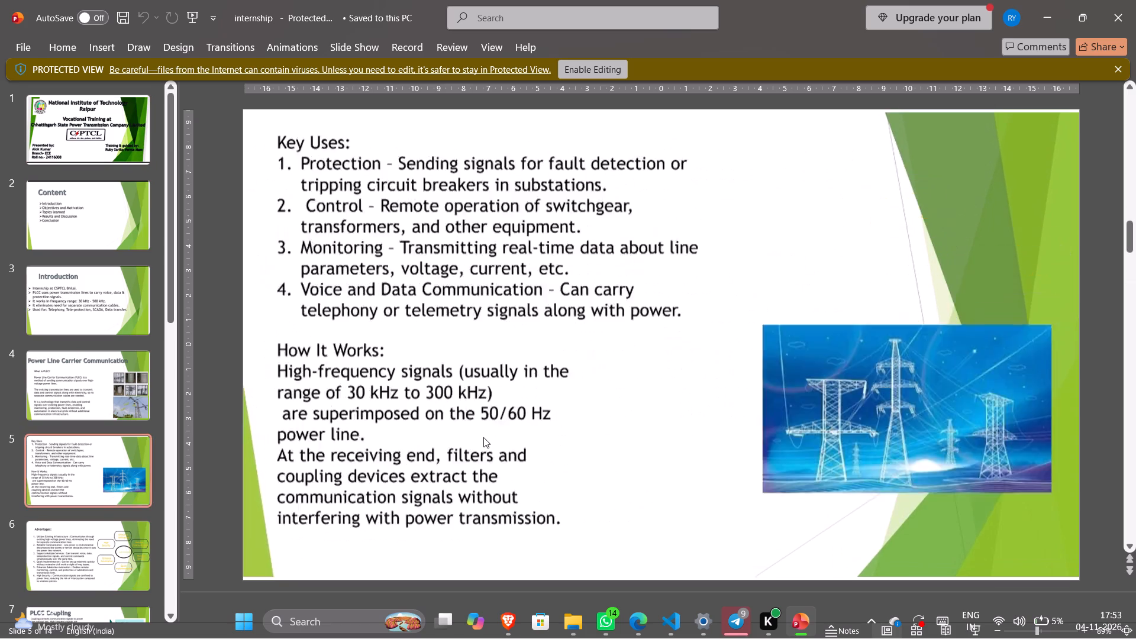
{"action": "scroll", "coordinate": [483, 437], "scroll_direction": "up", "scroll_amount": 6}
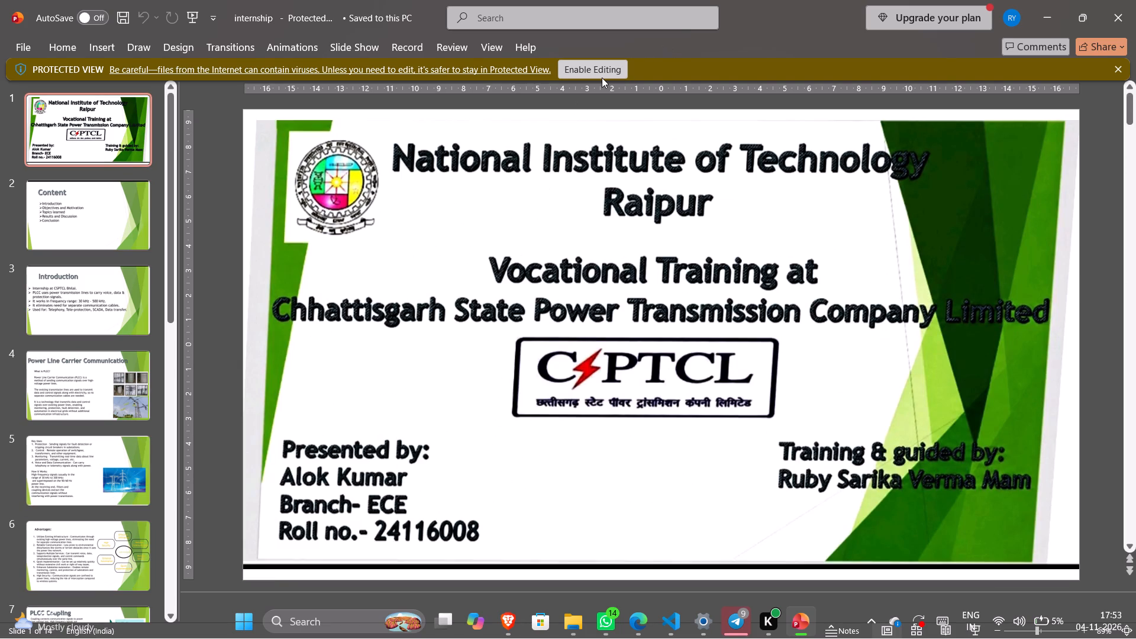
{"action": "left_click", "coordinate": [600, 67]}
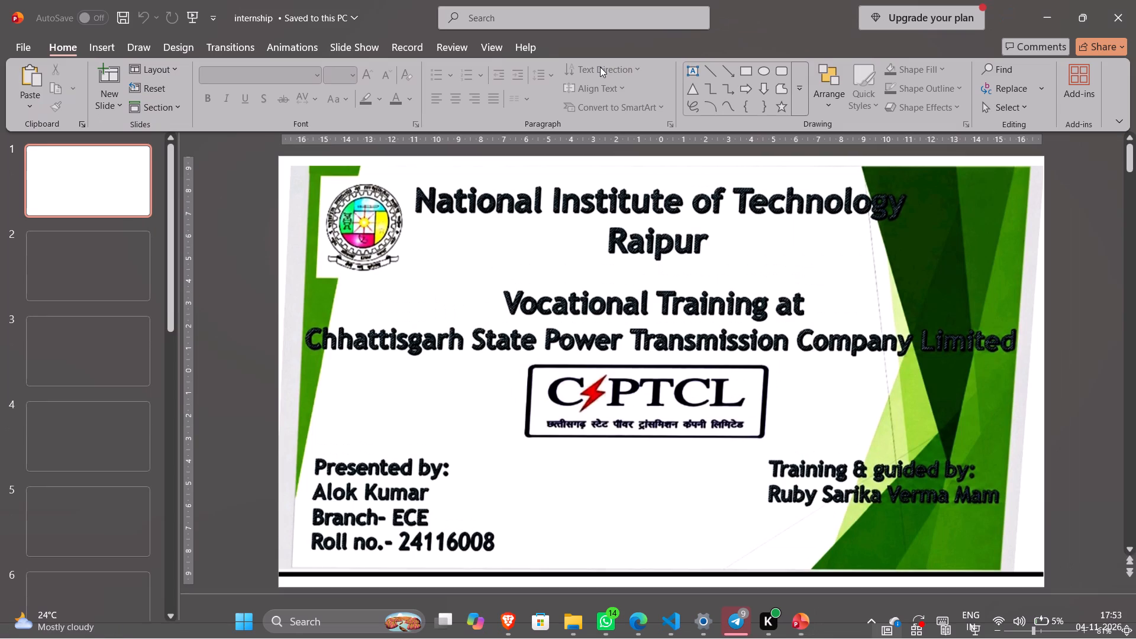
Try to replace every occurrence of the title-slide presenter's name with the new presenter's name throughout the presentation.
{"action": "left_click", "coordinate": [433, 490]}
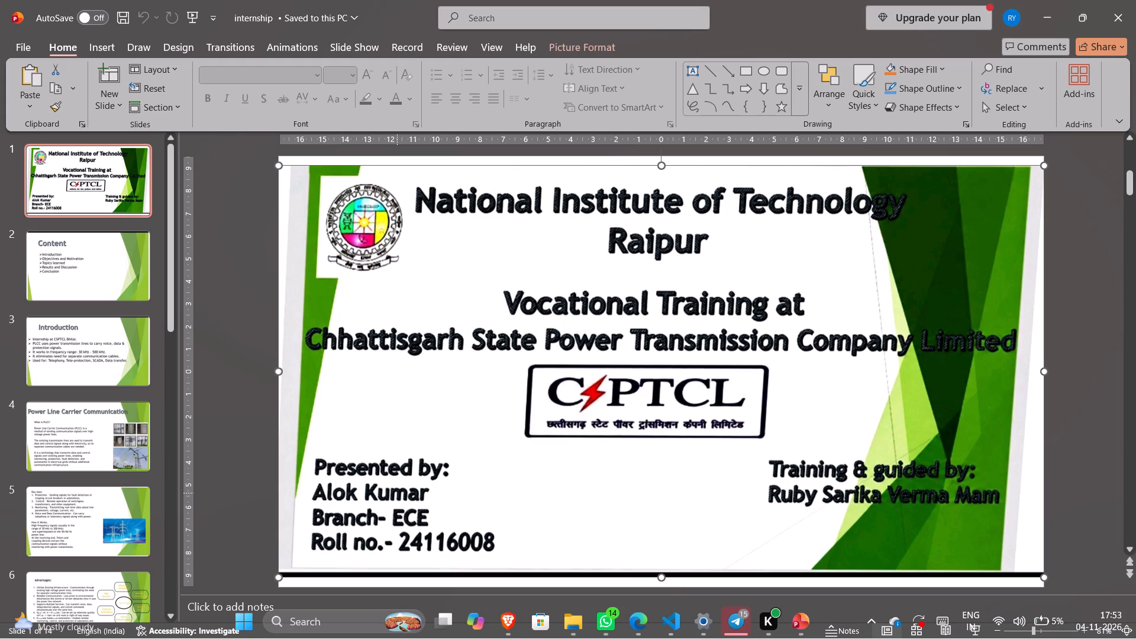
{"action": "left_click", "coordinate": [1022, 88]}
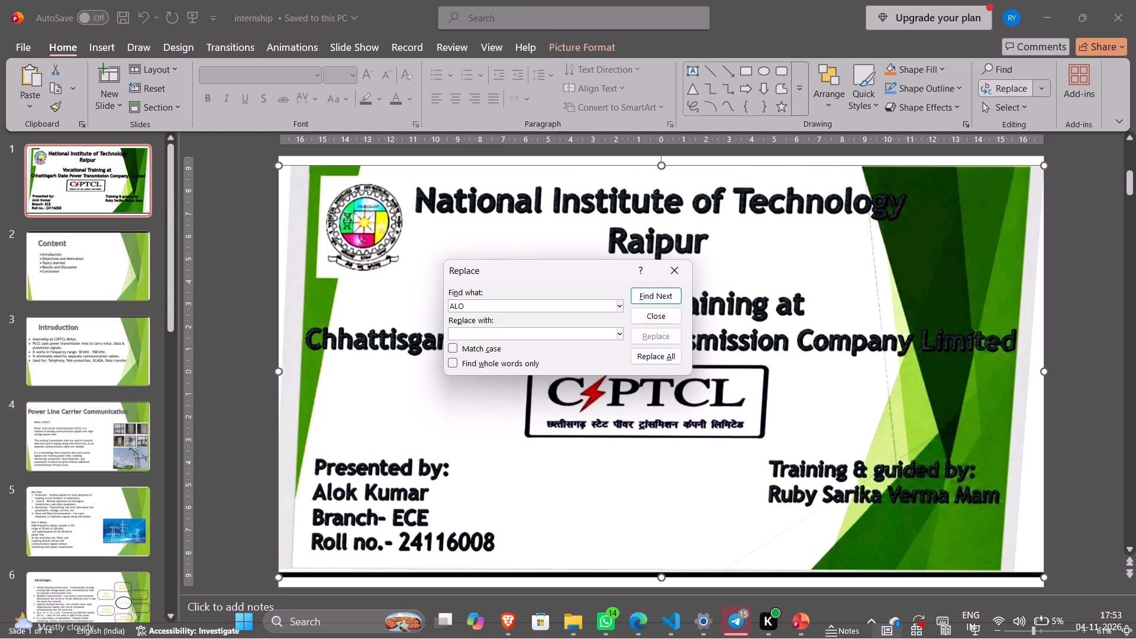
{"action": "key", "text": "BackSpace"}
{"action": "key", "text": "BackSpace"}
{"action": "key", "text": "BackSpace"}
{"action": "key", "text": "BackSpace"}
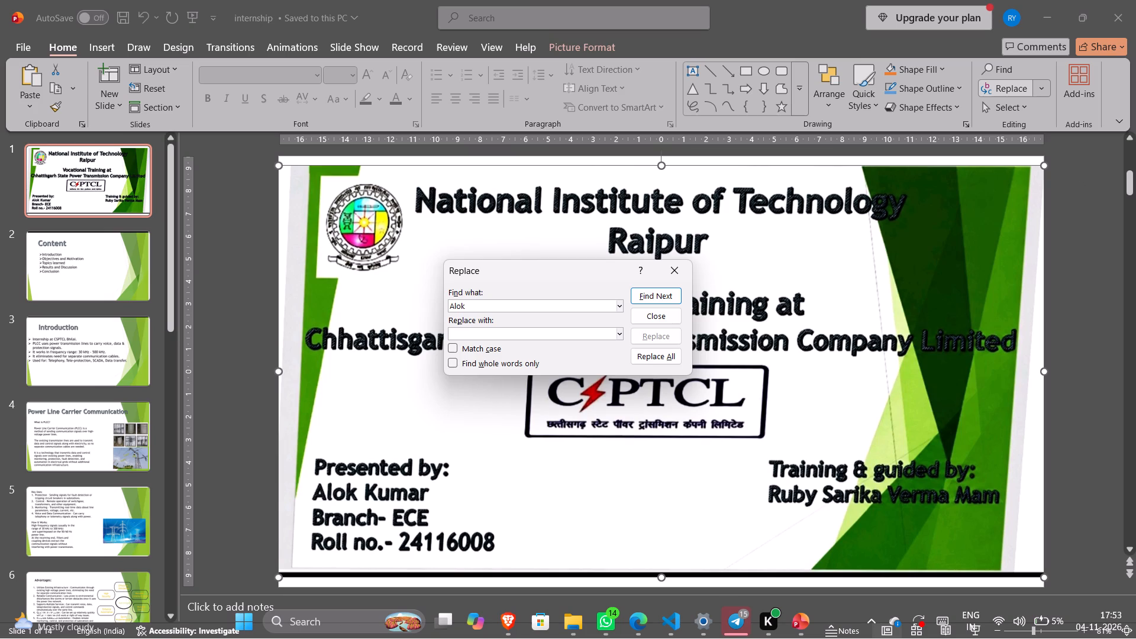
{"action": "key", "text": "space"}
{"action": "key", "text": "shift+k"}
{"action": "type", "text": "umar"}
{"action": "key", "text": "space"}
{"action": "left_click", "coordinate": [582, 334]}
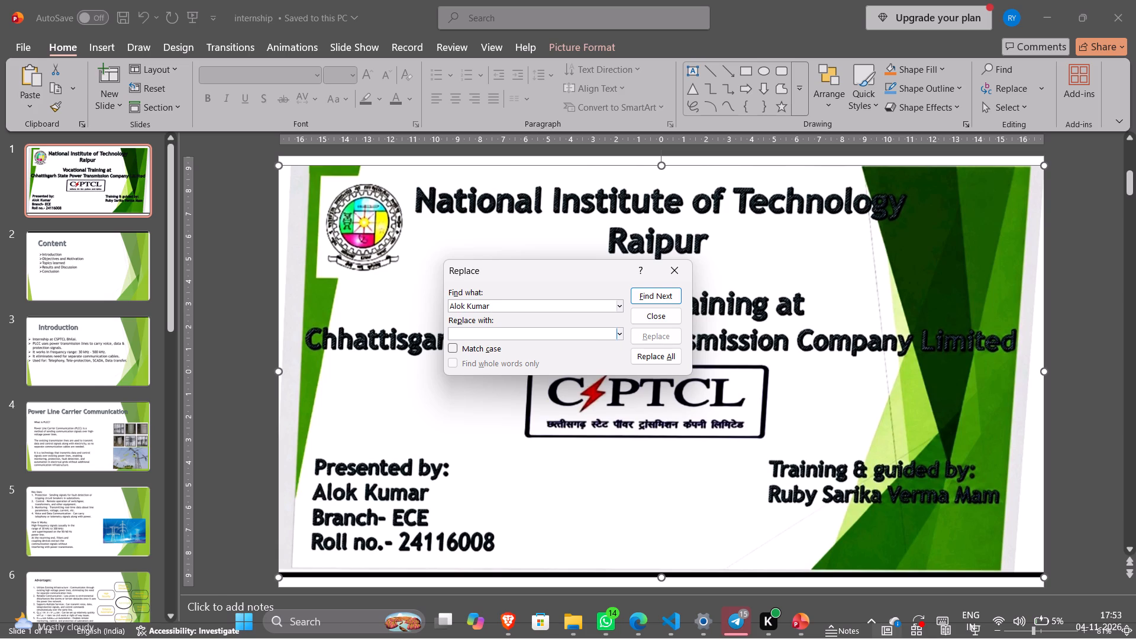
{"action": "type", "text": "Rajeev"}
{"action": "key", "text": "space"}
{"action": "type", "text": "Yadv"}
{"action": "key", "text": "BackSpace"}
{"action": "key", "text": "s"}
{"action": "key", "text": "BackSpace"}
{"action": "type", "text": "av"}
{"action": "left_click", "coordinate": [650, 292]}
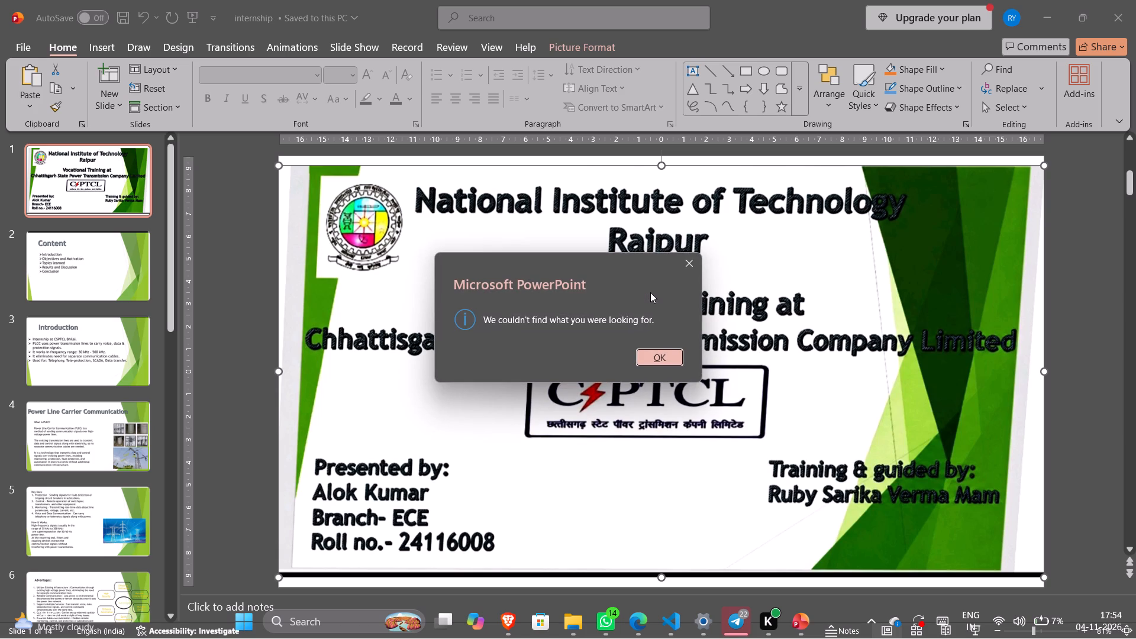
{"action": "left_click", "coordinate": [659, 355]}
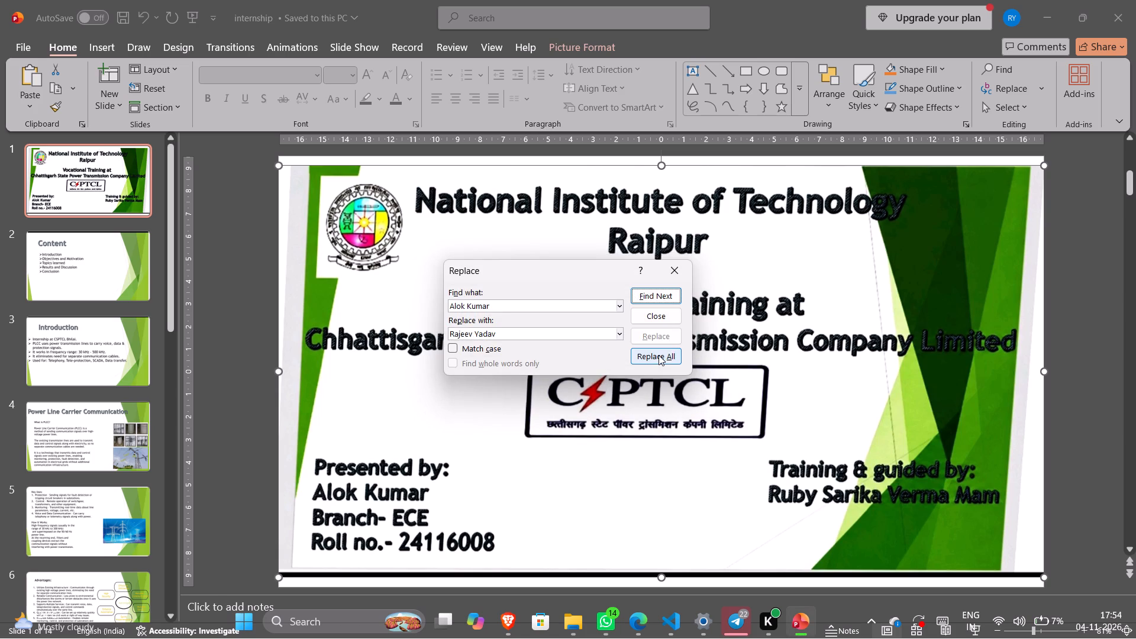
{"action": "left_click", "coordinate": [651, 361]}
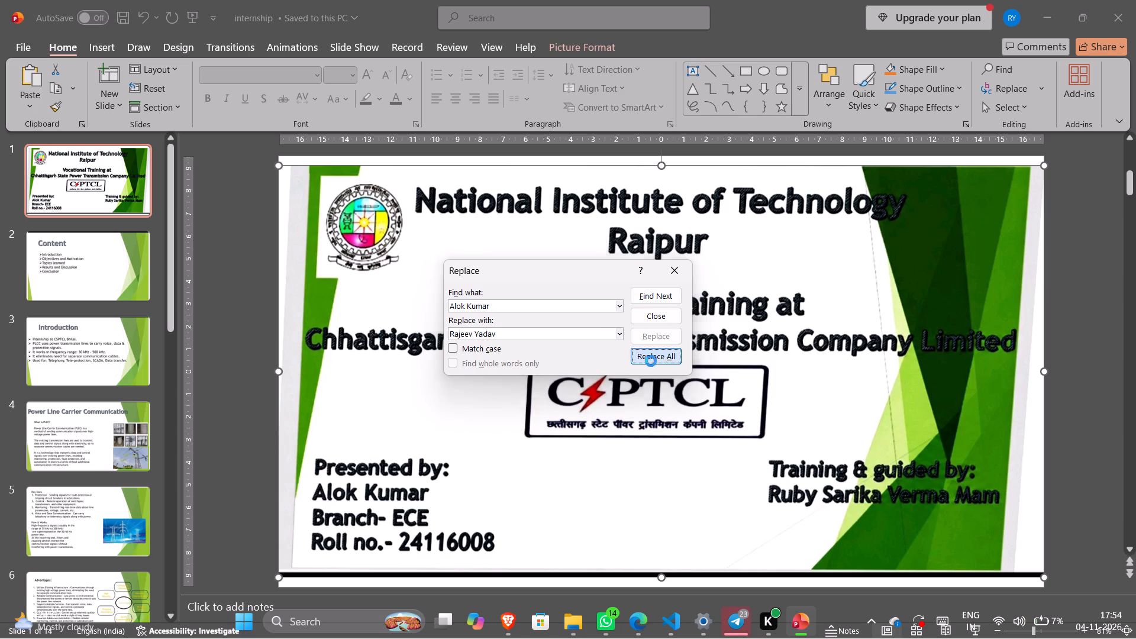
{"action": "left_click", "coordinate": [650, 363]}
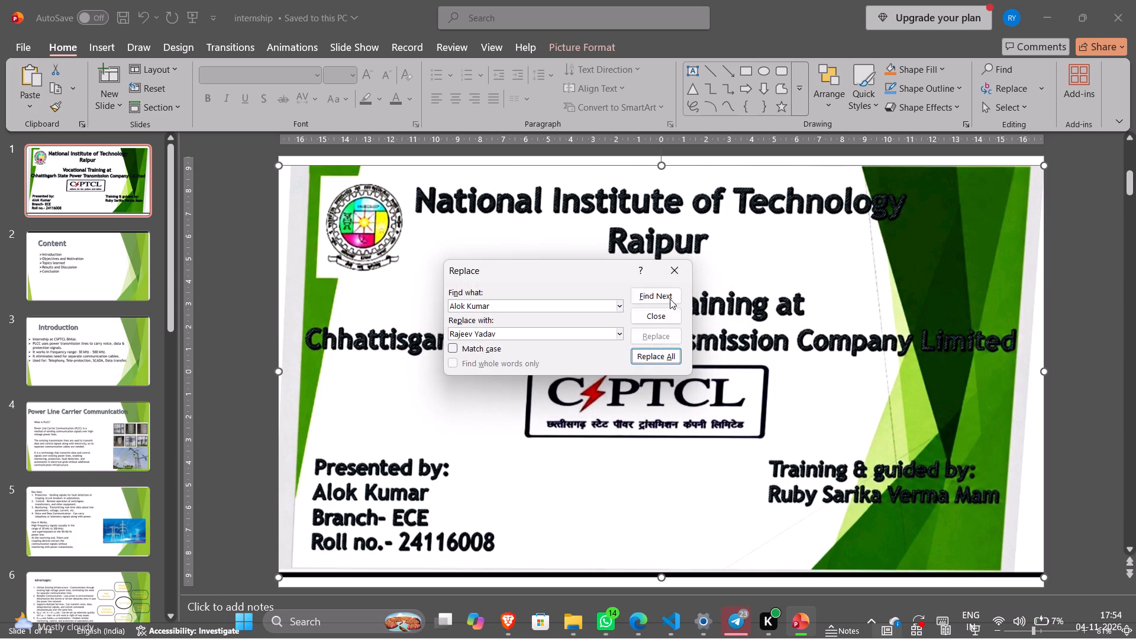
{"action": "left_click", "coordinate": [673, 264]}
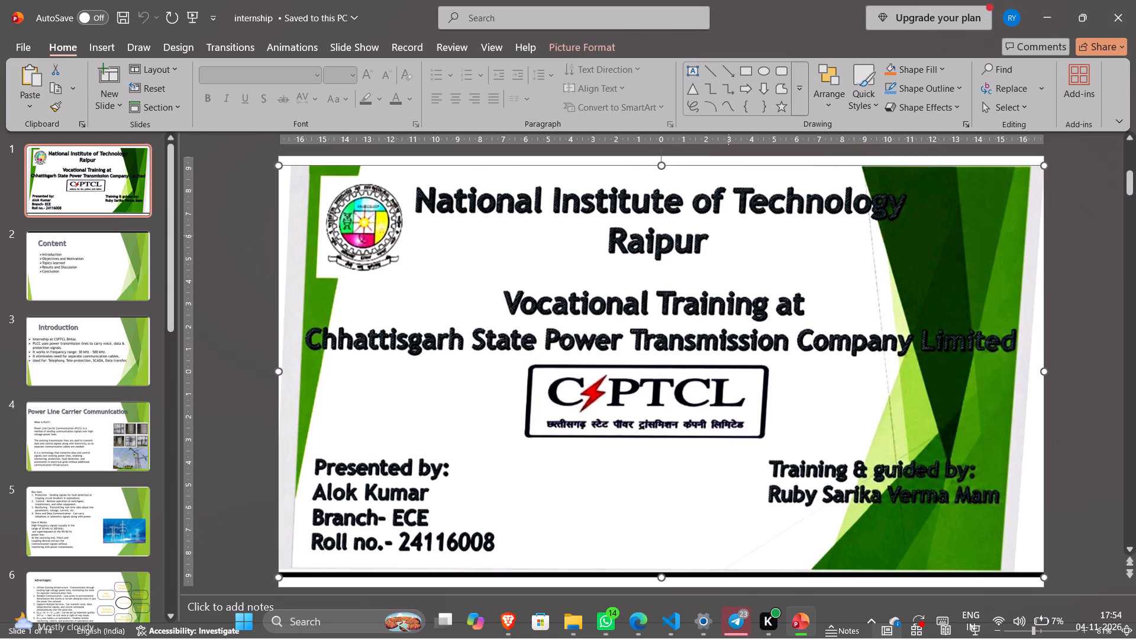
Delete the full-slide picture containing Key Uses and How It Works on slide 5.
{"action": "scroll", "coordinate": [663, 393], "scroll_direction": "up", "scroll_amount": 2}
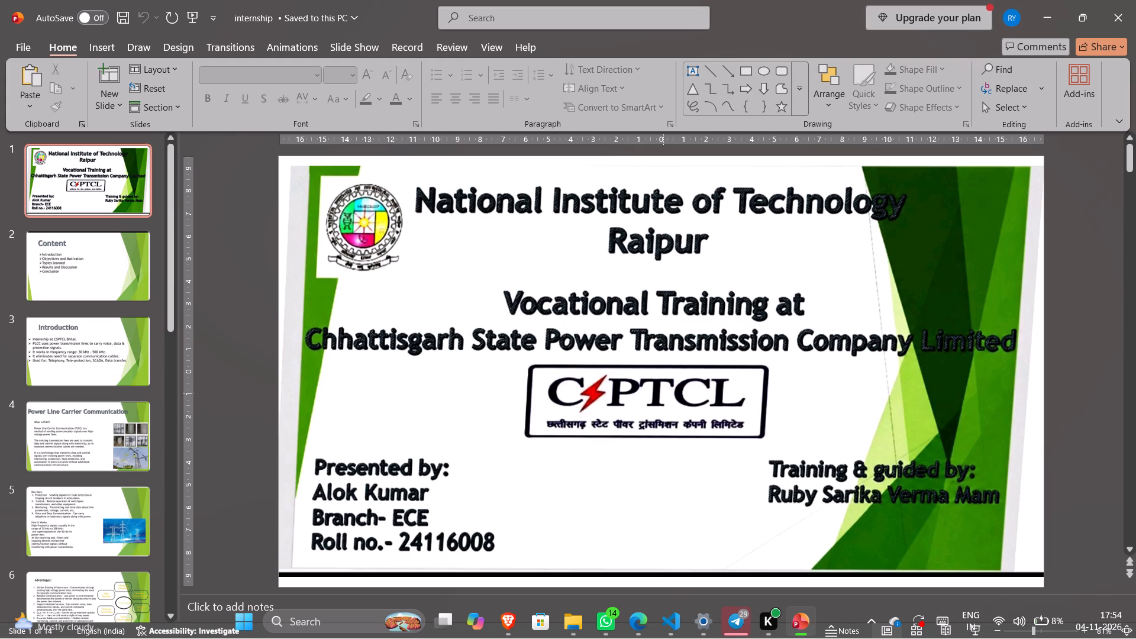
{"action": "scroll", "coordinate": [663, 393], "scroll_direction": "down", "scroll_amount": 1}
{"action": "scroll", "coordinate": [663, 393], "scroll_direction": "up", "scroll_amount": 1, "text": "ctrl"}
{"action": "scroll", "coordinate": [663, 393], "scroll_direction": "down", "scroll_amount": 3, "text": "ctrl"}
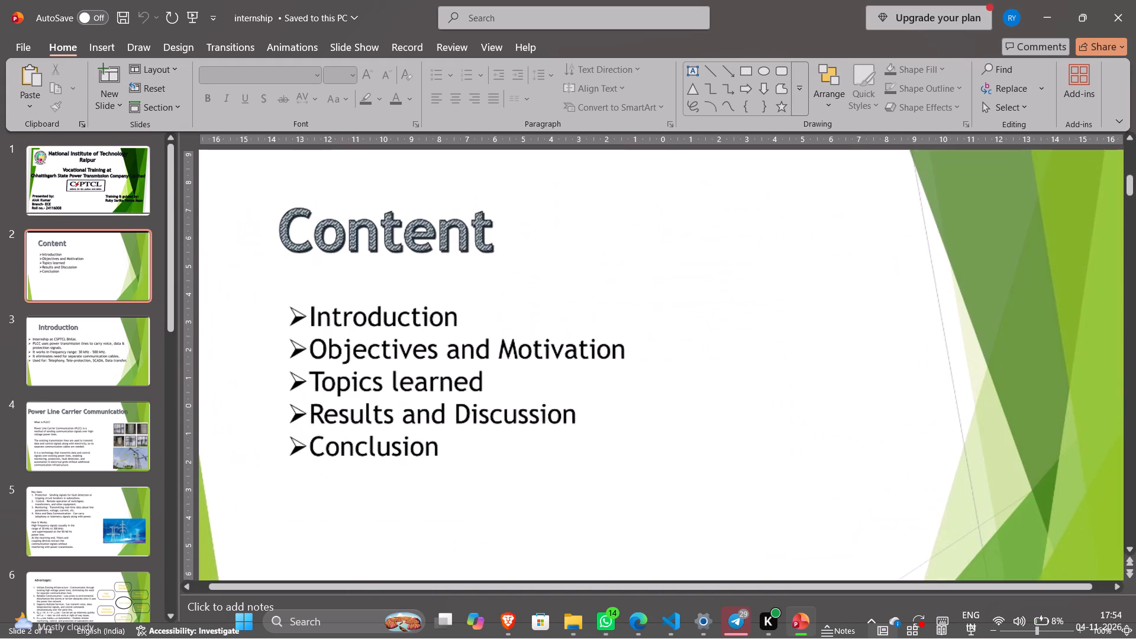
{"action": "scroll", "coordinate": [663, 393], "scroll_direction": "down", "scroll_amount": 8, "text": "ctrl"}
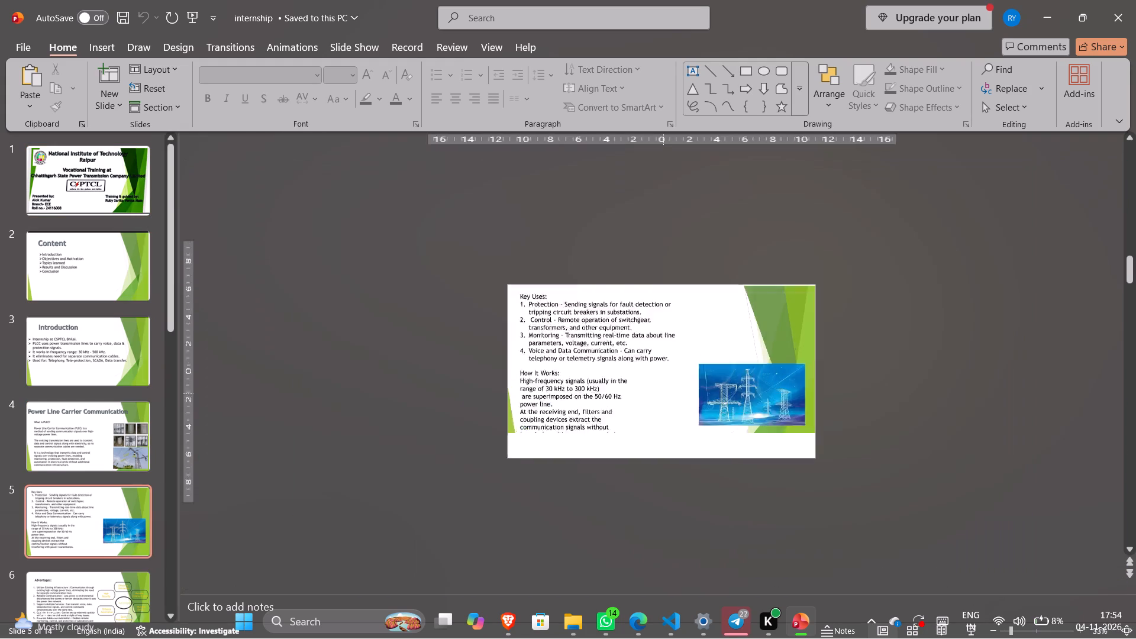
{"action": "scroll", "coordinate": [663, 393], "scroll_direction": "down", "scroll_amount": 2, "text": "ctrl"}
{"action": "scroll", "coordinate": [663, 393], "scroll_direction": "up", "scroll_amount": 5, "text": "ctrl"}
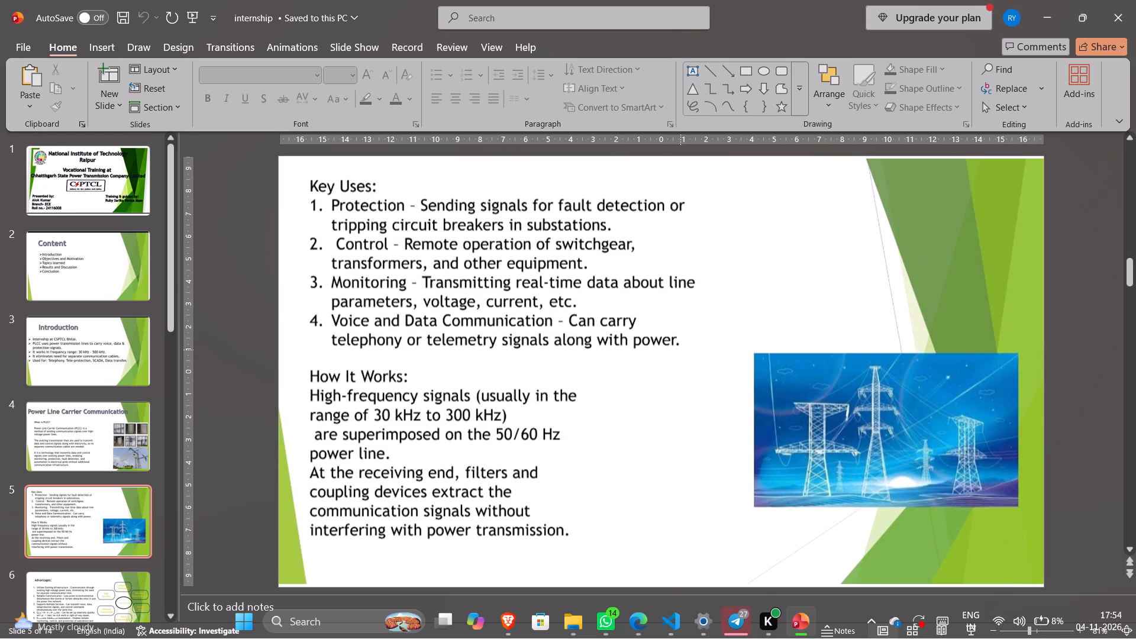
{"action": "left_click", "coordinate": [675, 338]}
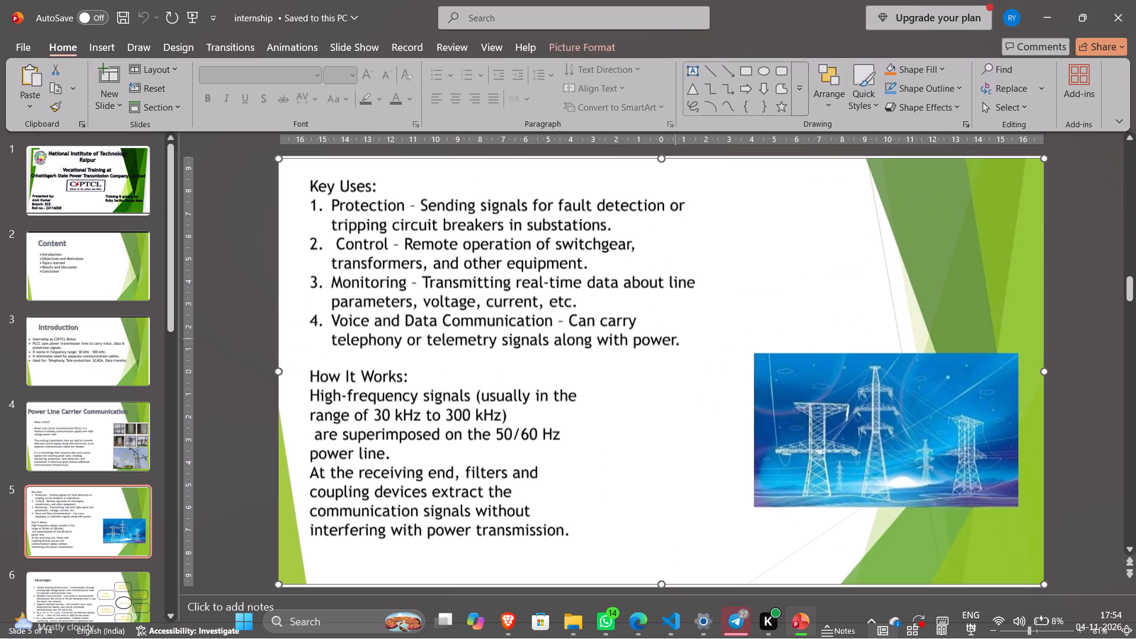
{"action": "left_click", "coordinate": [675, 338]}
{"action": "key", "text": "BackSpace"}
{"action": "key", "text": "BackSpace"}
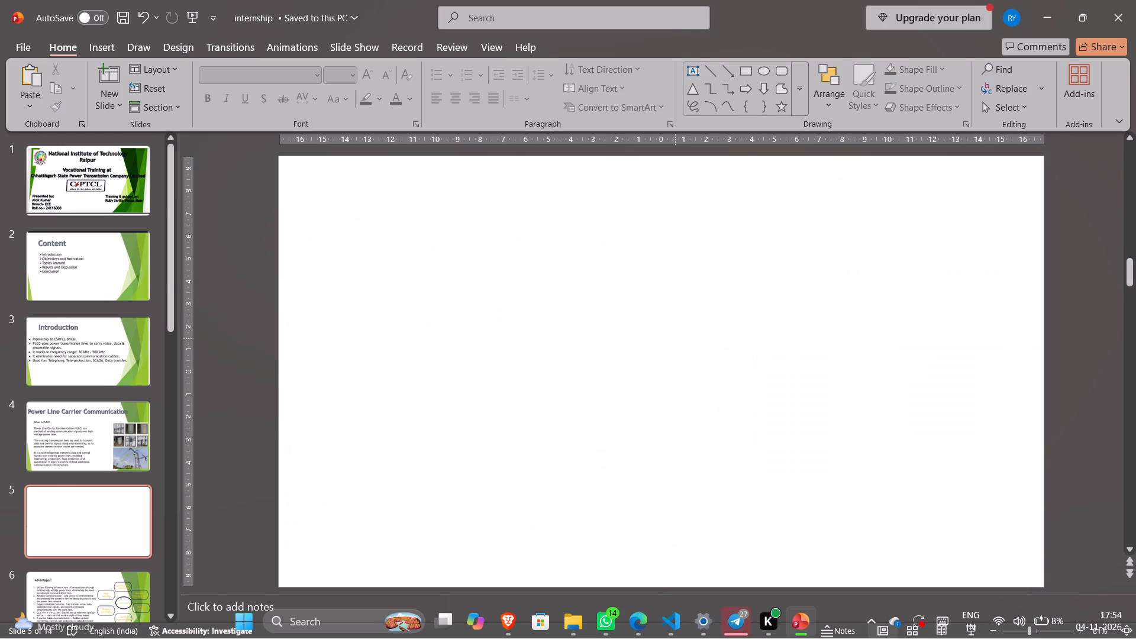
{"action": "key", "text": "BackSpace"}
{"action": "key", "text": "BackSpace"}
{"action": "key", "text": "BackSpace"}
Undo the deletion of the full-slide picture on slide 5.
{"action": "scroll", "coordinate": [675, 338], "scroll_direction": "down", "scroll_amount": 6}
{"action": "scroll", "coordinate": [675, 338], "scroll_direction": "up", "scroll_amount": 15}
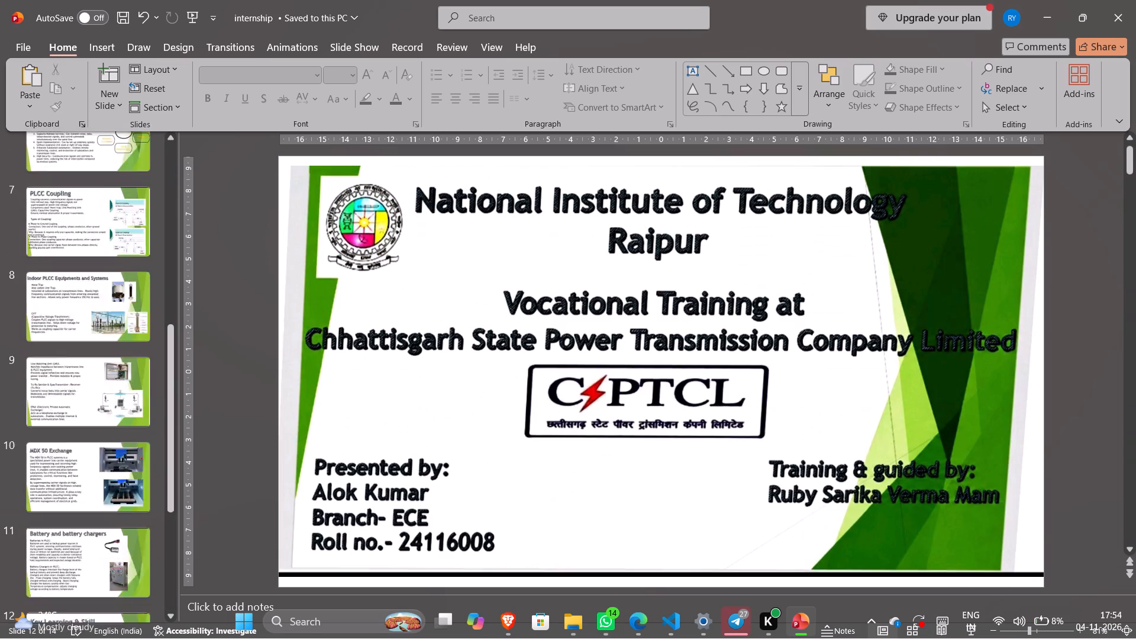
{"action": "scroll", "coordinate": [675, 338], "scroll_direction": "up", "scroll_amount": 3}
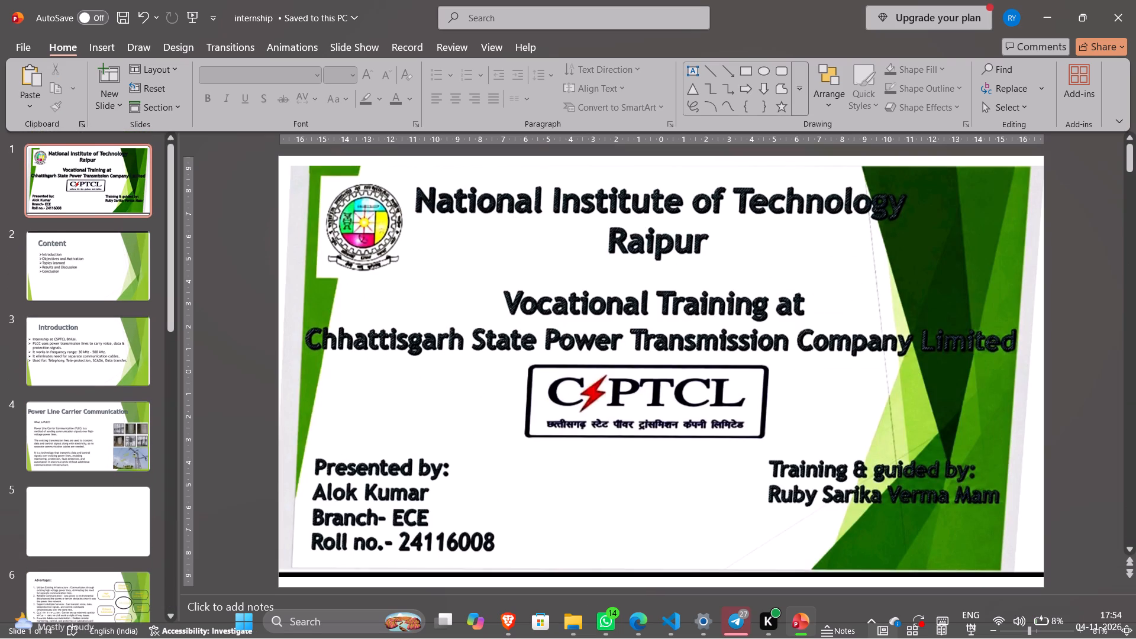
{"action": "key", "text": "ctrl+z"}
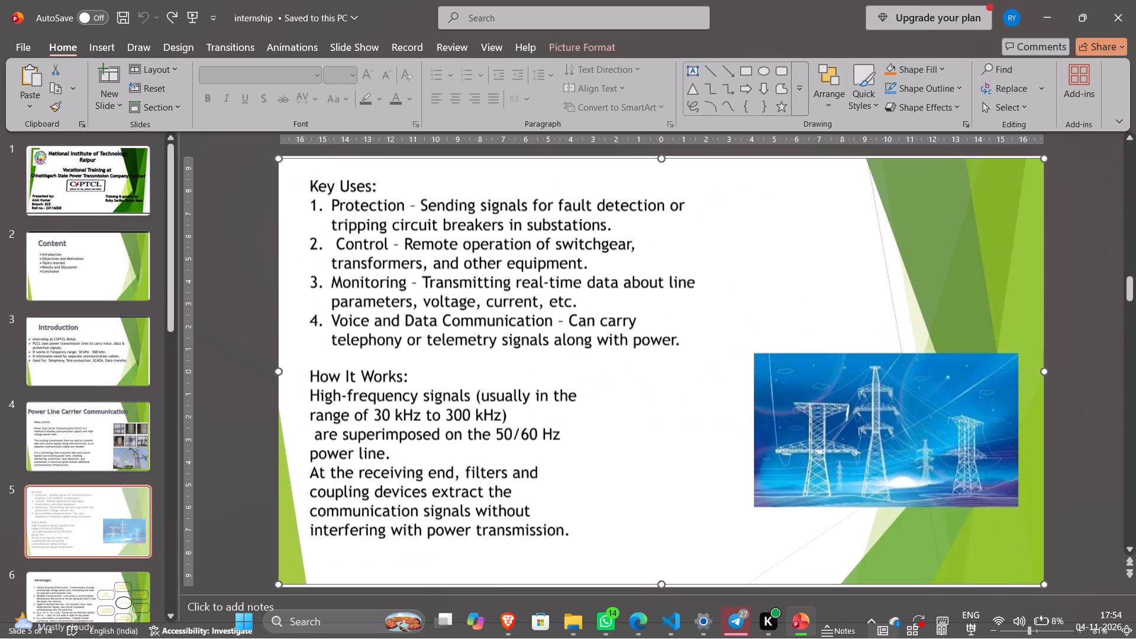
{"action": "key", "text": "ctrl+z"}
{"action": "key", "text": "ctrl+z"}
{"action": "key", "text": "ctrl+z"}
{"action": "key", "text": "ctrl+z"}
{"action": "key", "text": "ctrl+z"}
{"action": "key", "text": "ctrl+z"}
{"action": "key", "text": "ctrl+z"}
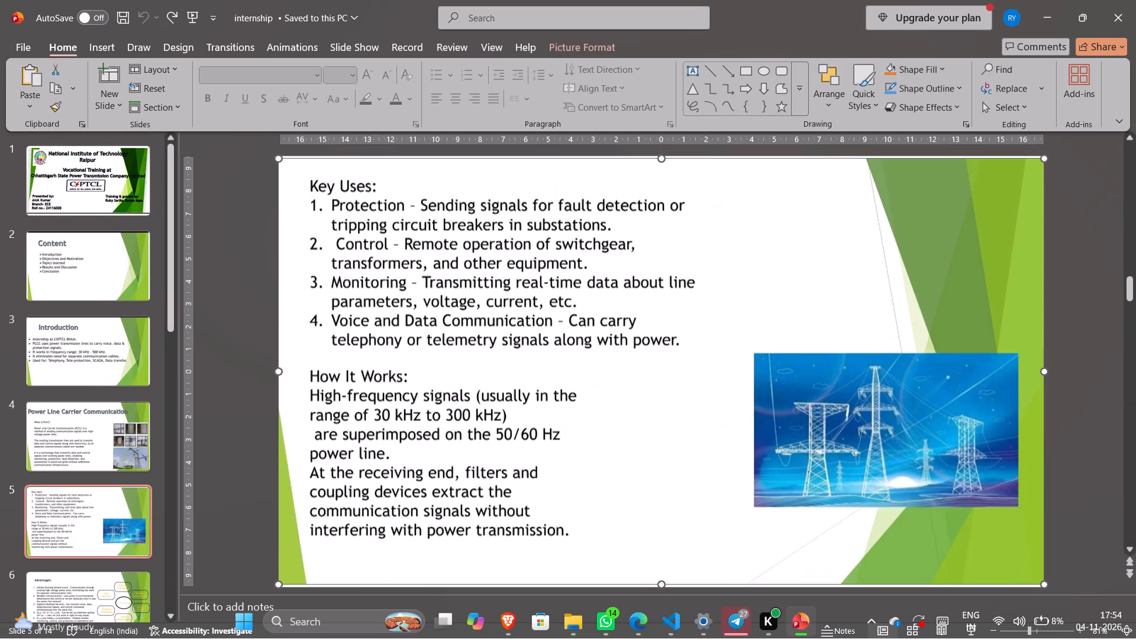
Shift the full-slide picture on title slide 1 slightly to the right.
{"action": "scroll", "coordinate": [669, 323], "scroll_direction": "up", "scroll_amount": 5}
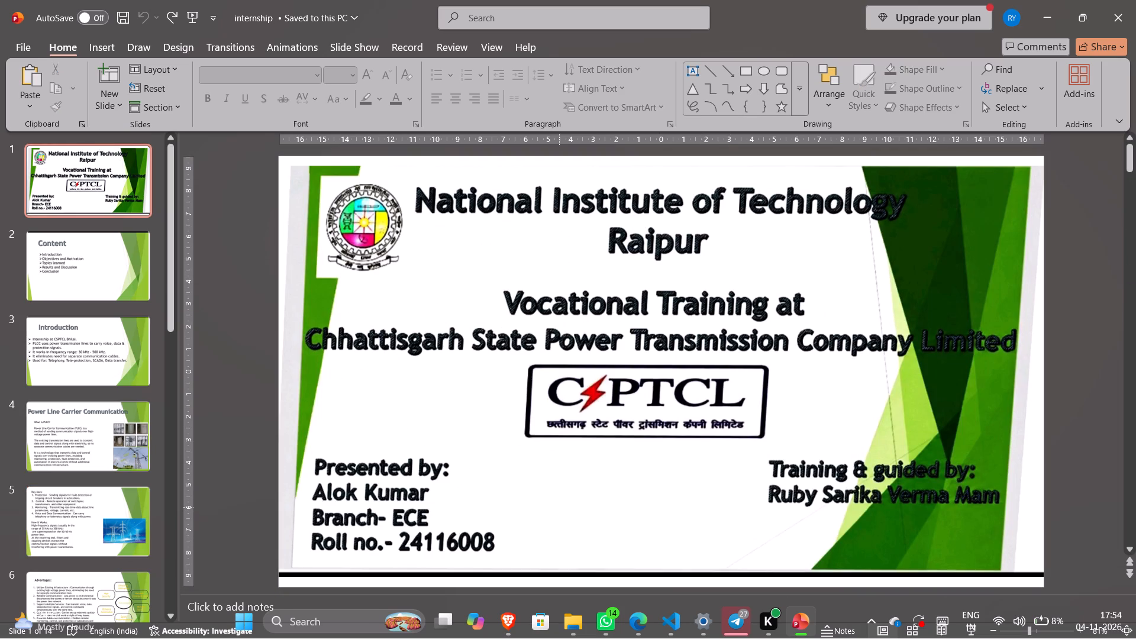
{"action": "left_click", "coordinate": [446, 541]}
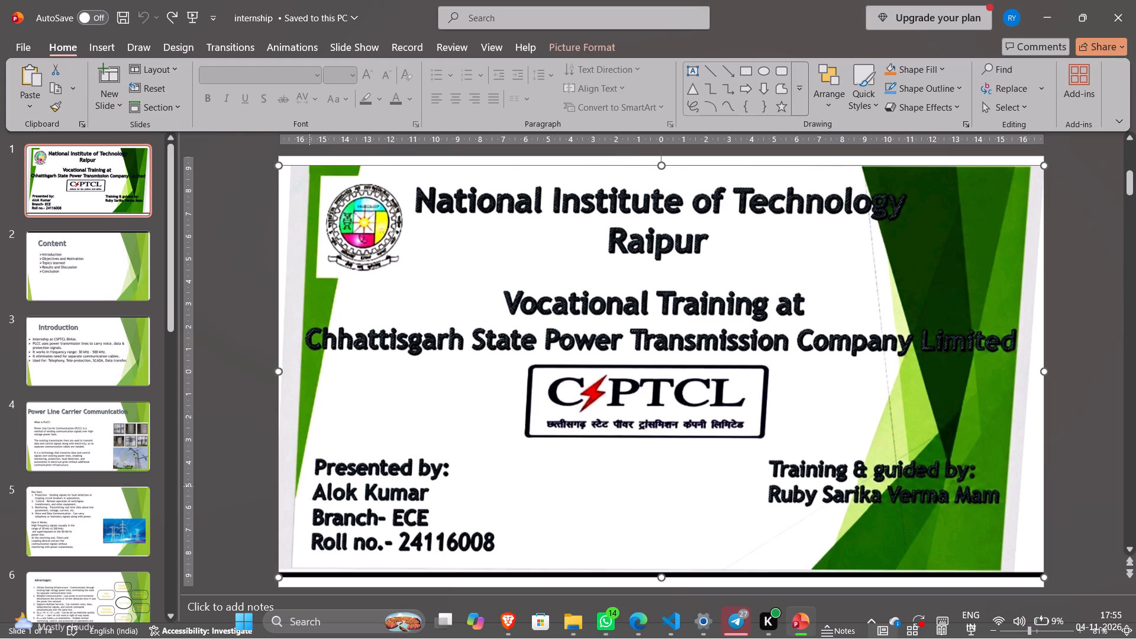
{"action": "left_click_drag", "start_coordinate": [311, 482], "coordinate": [318, 485]}
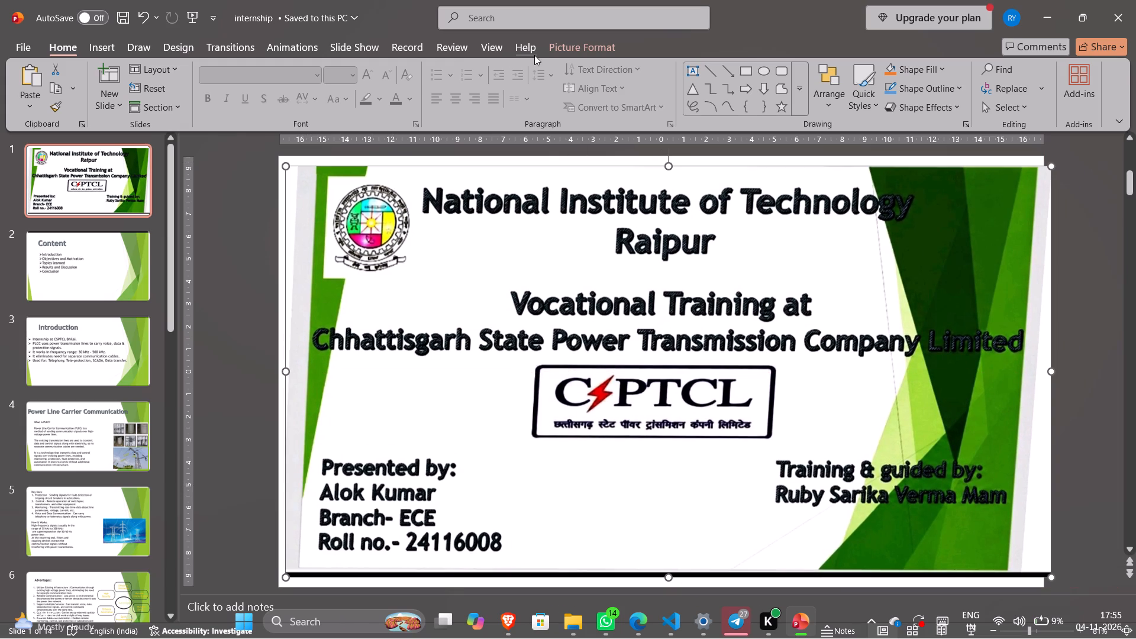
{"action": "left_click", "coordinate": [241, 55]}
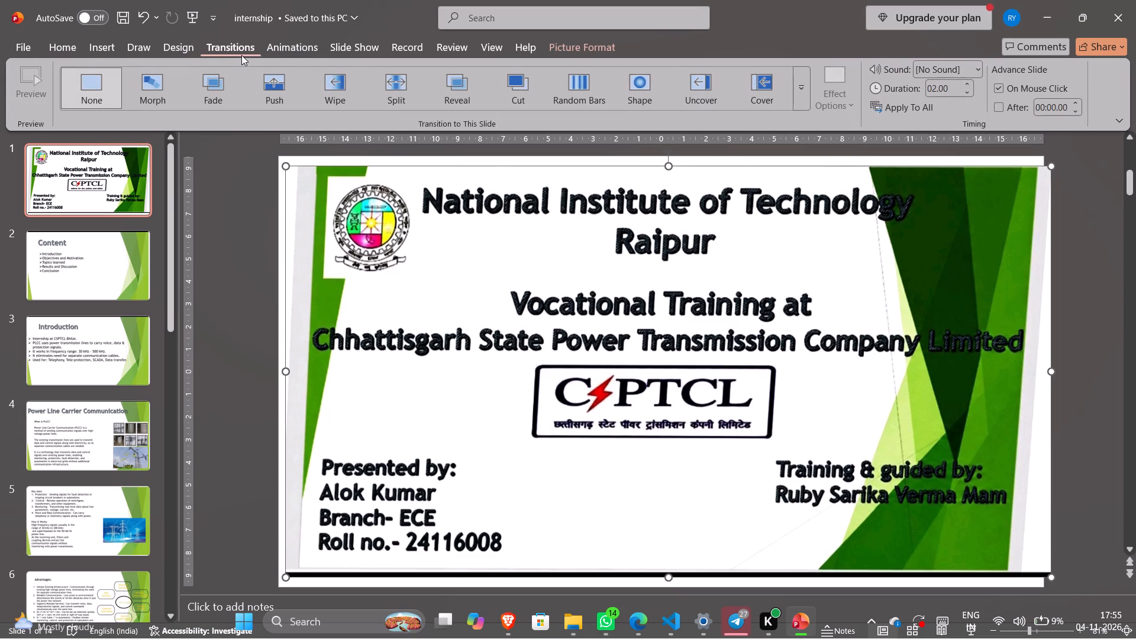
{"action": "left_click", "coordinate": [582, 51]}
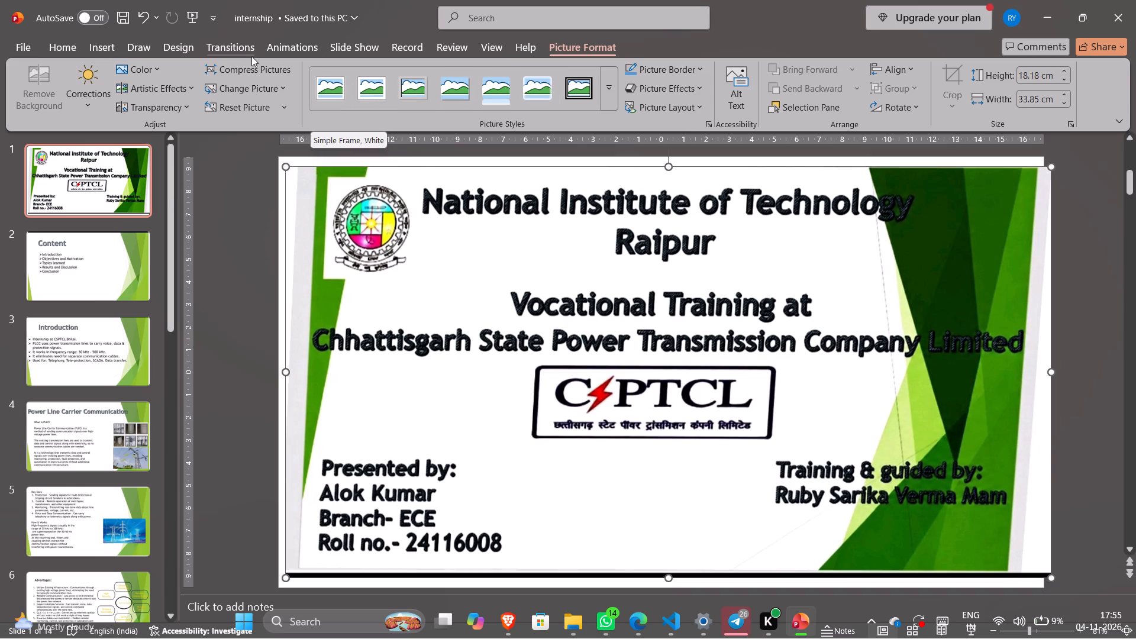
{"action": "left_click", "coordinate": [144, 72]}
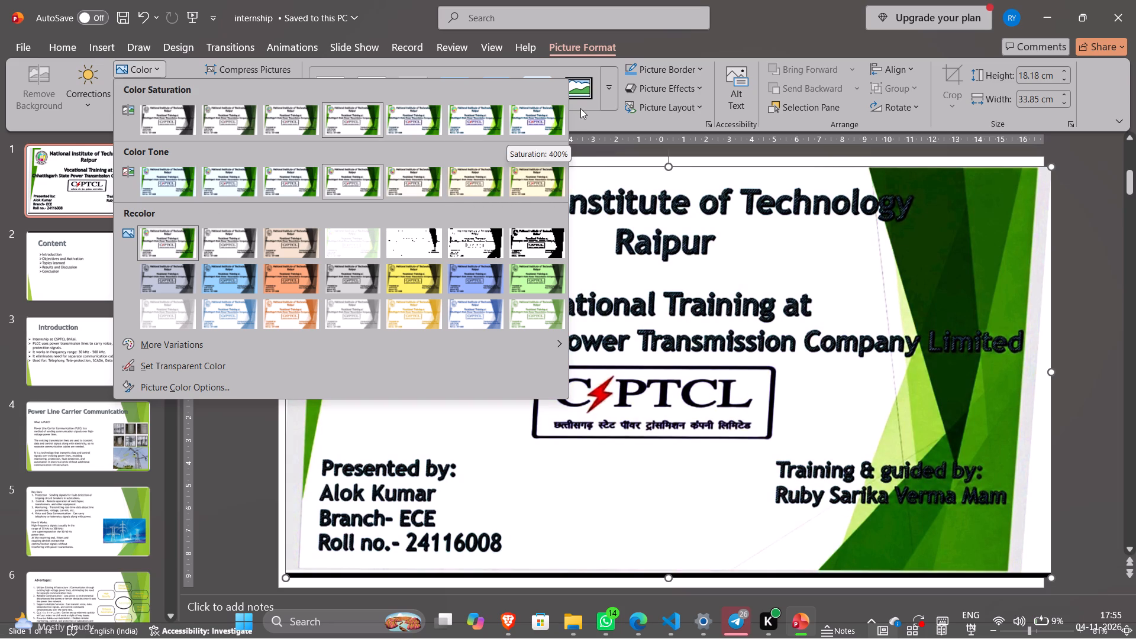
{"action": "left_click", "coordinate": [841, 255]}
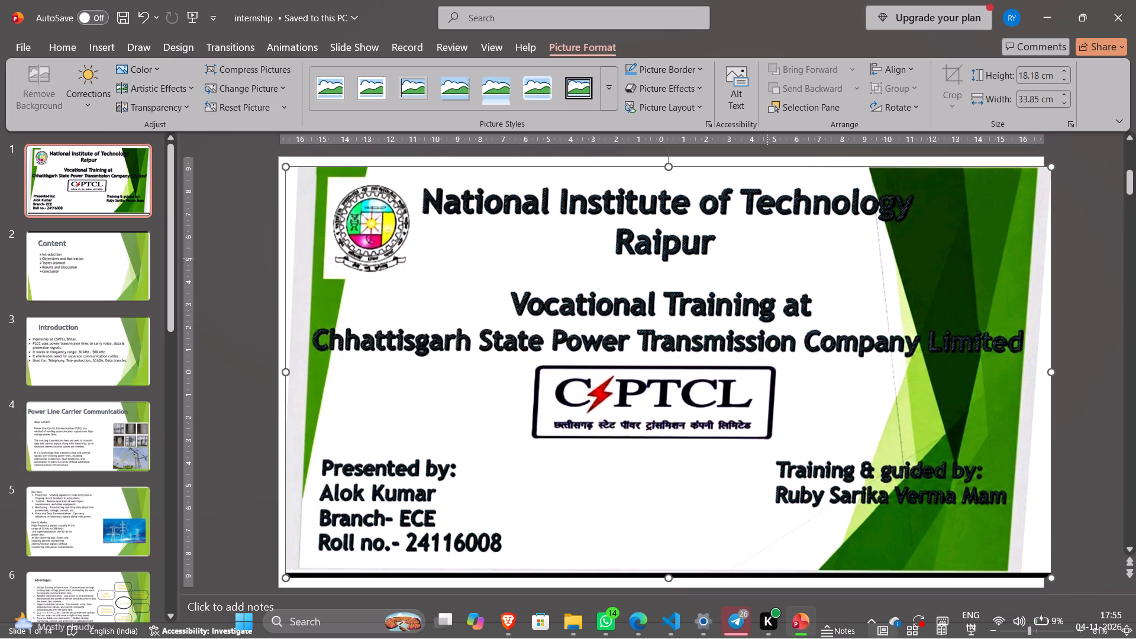
Stretch the full-slide picture on title slide 1 upward to a height of about 18.88 cm.
{"action": "left_click", "coordinate": [669, 169]}
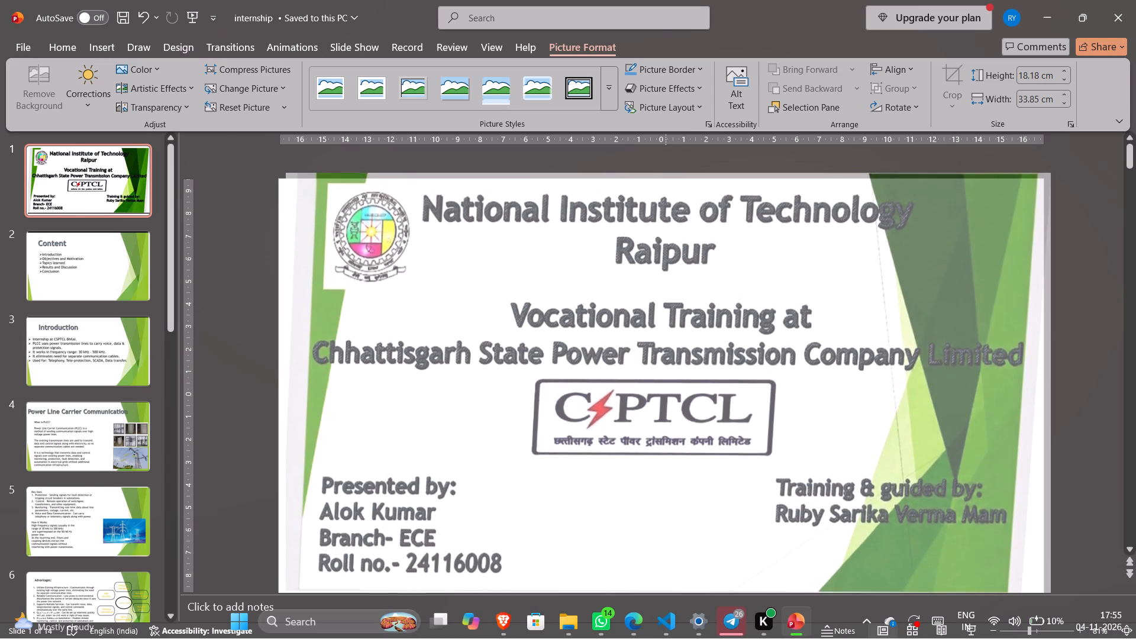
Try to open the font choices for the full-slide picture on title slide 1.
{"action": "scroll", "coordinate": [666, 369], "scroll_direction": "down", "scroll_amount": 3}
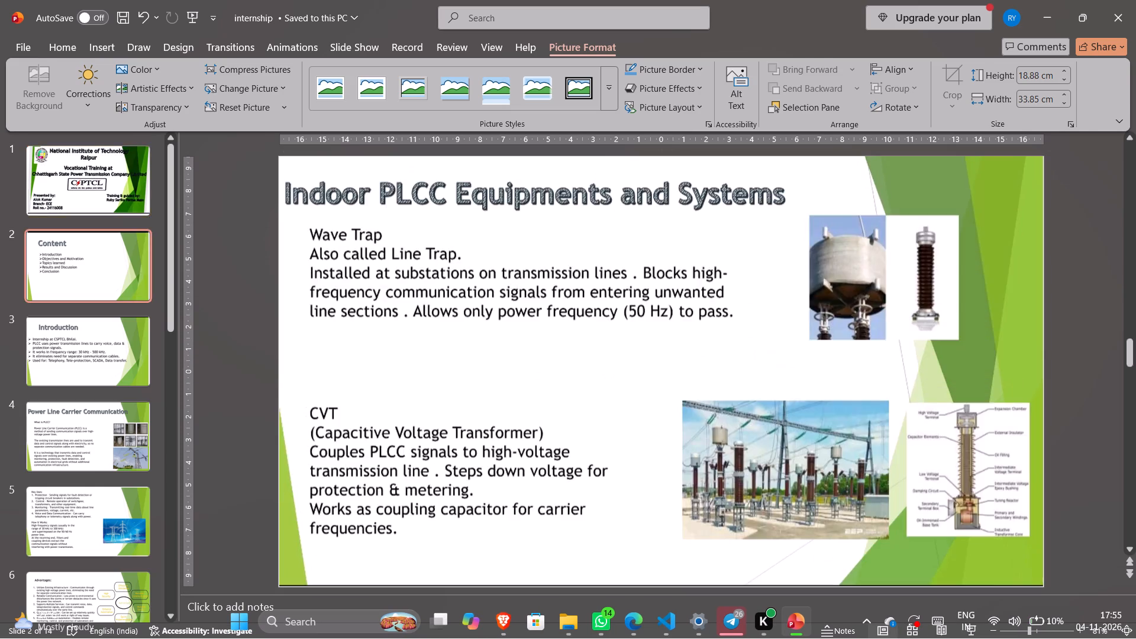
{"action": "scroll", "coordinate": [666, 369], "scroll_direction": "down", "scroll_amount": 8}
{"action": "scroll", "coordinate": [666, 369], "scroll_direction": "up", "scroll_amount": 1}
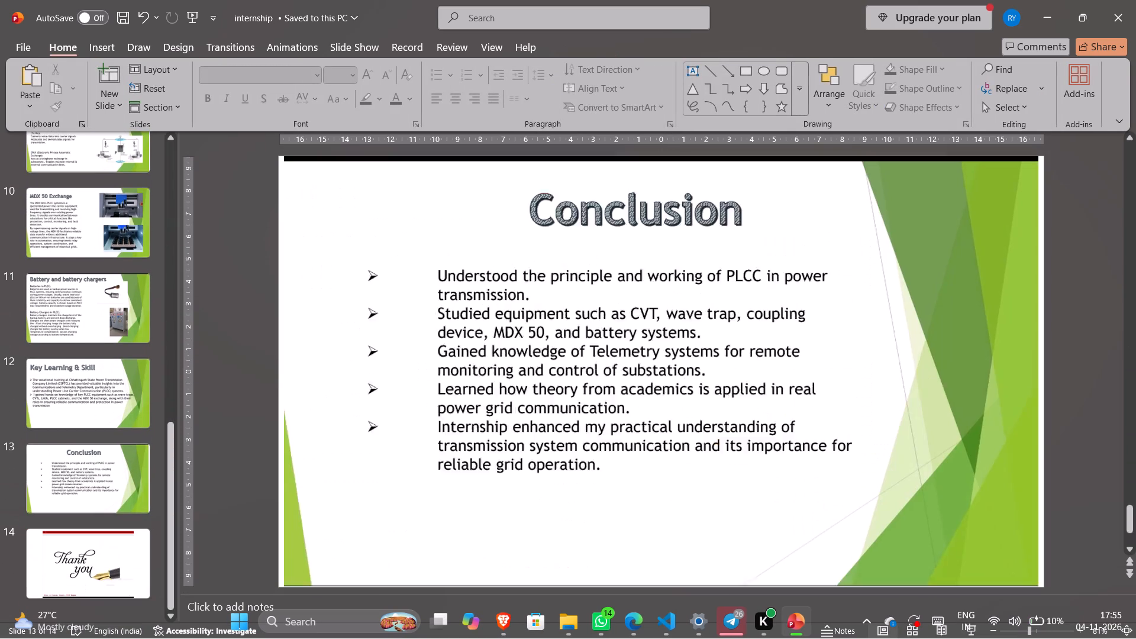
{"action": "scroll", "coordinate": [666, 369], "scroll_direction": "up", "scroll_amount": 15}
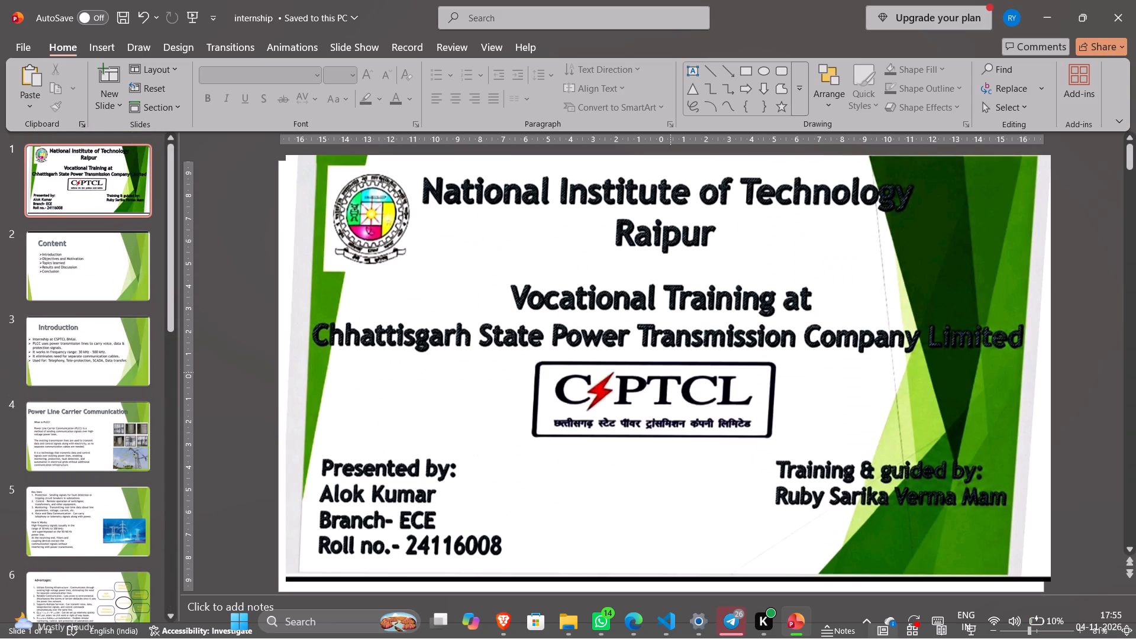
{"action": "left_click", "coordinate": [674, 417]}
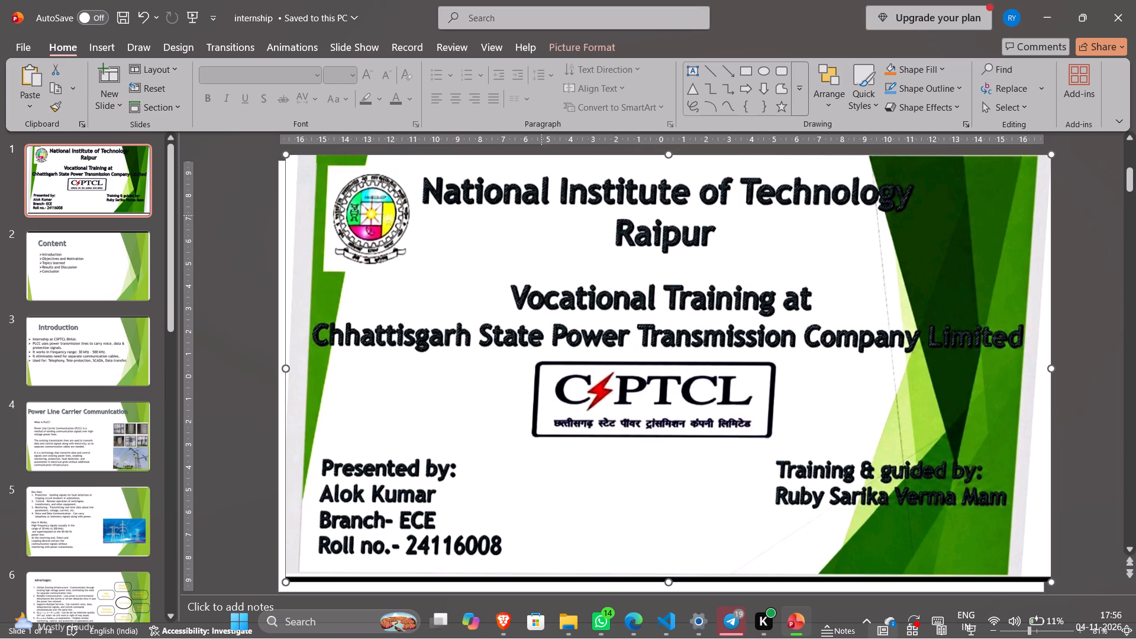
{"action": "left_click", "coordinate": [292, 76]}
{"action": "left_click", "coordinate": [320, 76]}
Look over the title, Content and Introduction slides at different zoom levels.
{"action": "scroll", "coordinate": [446, 353], "scroll_direction": "down", "scroll_amount": 1}
{"action": "scroll", "coordinate": [446, 353], "scroll_direction": "up", "scroll_amount": 1, "text": "ctrl"}
{"action": "scroll", "coordinate": [446, 353], "scroll_direction": "down", "scroll_amount": 1, "text": "ctrl"}
{"action": "scroll", "coordinate": [446, 353], "scroll_direction": "up", "scroll_amount": 1, "text": "ctrl"}
{"action": "scroll", "coordinate": [446, 353], "scroll_direction": "down", "scroll_amount": 1, "text": "ctrl"}
{"action": "scroll", "coordinate": [446, 353], "scroll_direction": "down", "scroll_amount": 4}
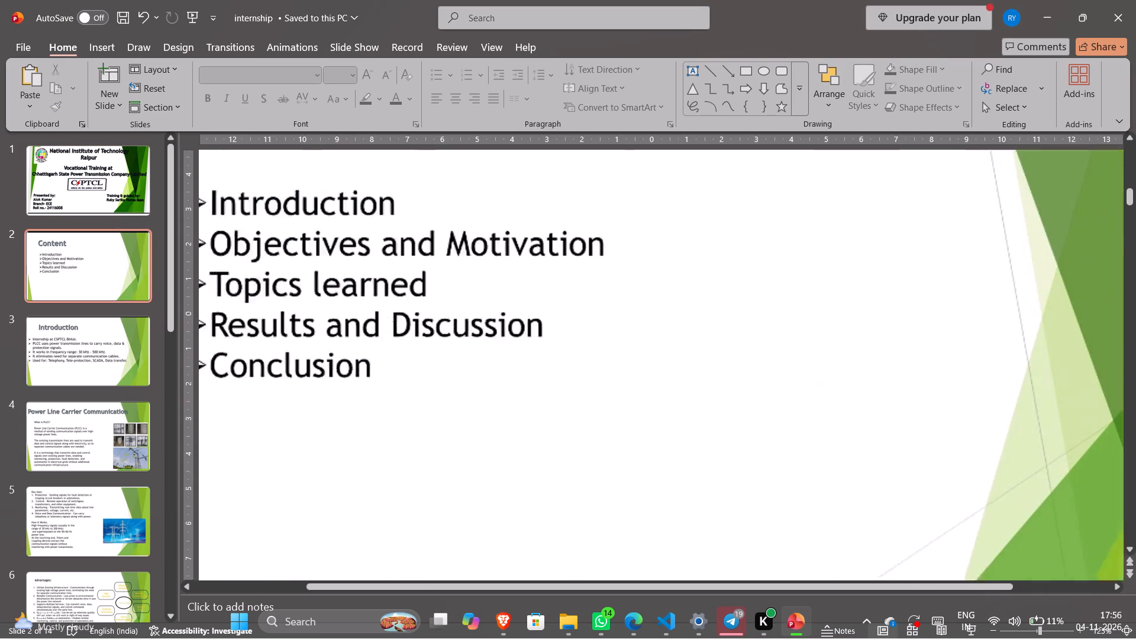
{"action": "scroll", "coordinate": [446, 353], "scroll_direction": "down", "scroll_amount": 2}
{"action": "scroll", "coordinate": [446, 353], "scroll_direction": "down", "scroll_amount": 6, "text": "ctrl"}
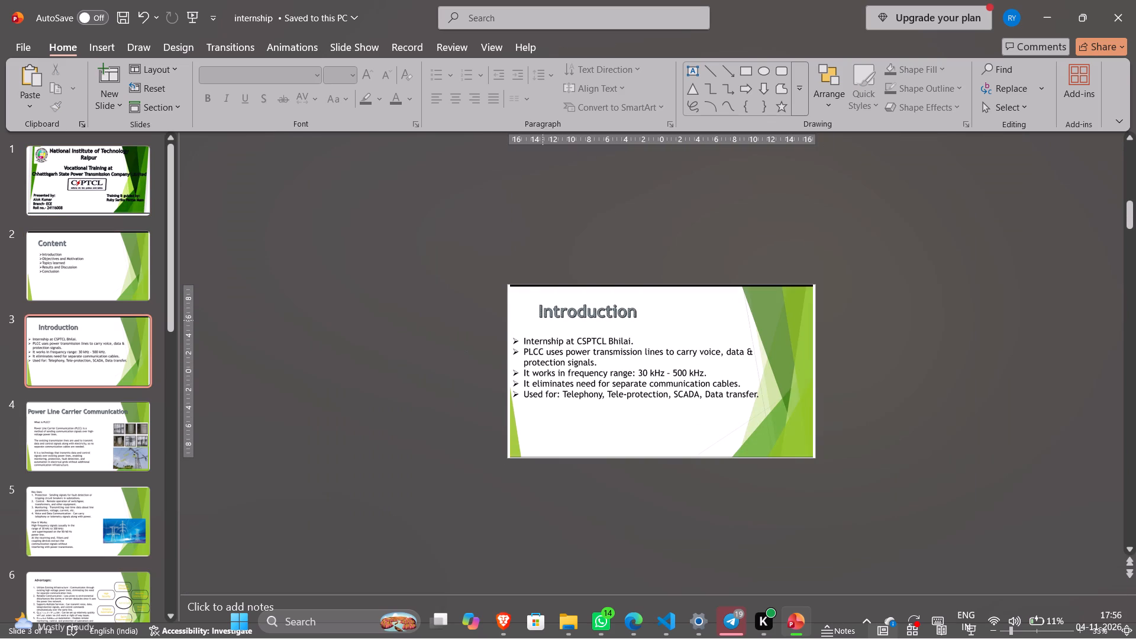
{"action": "scroll", "coordinate": [610, 369], "scroll_direction": "up", "scroll_amount": 5, "text": "ctrl"}
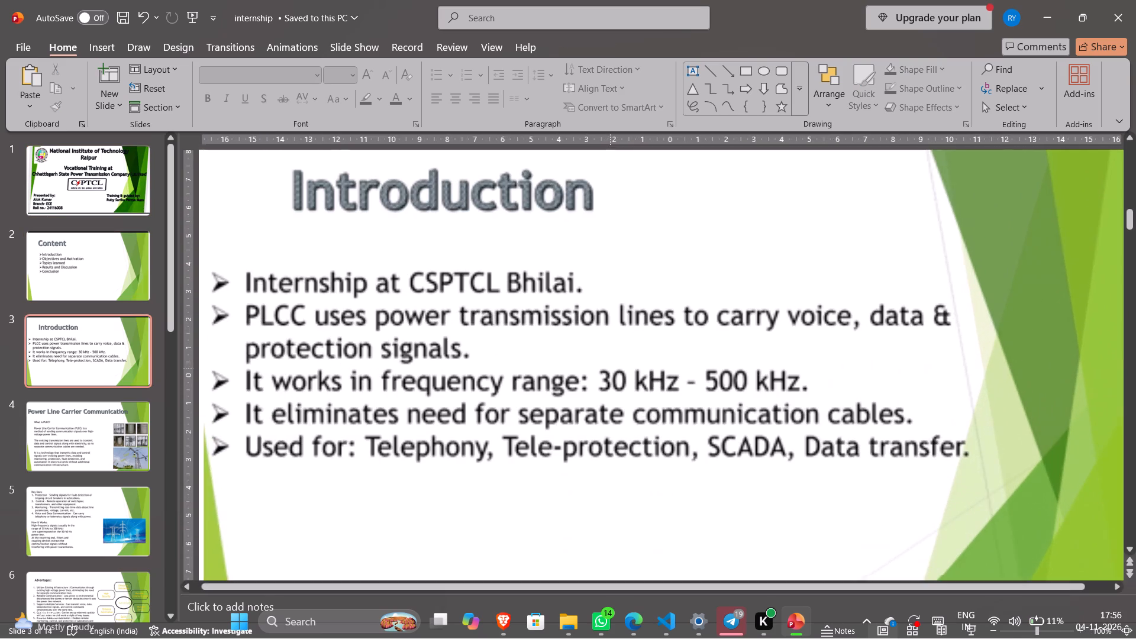
{"action": "scroll", "coordinate": [610, 369], "scroll_direction": "down", "scroll_amount": 2, "text": "ctrl"}
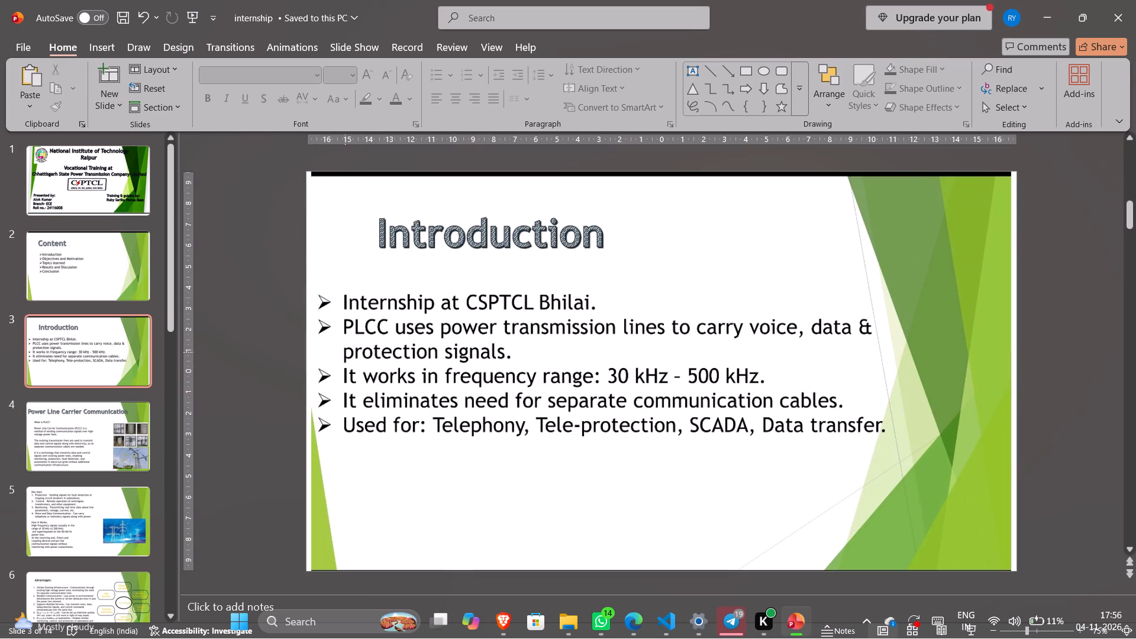
{"action": "scroll", "coordinate": [469, 337], "scroll_direction": "up", "scroll_amount": 1}
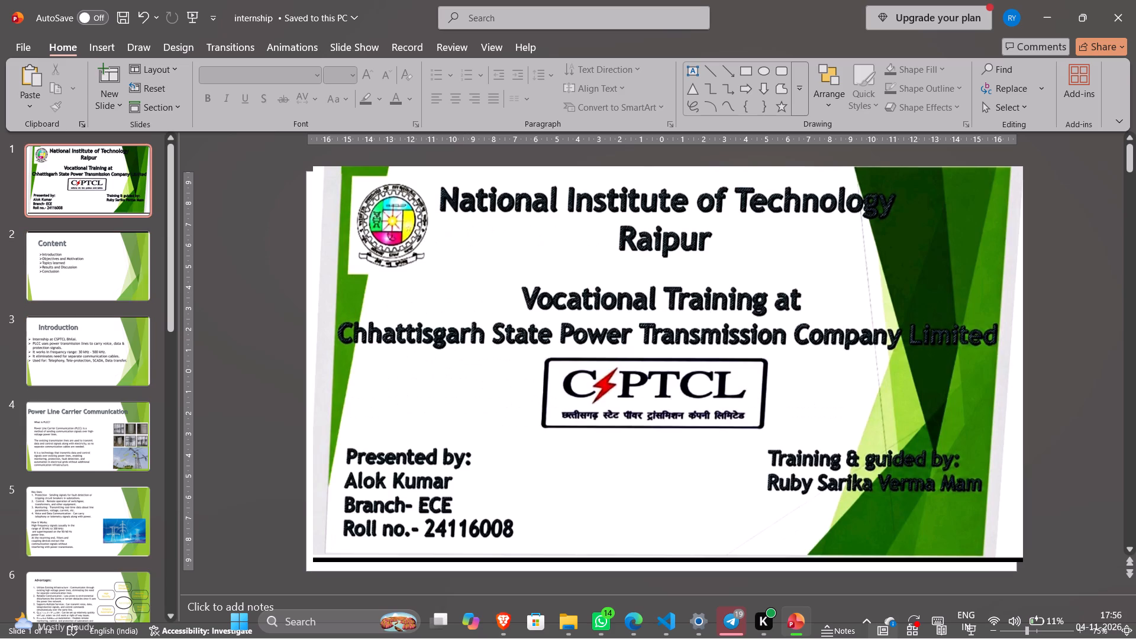
{"action": "scroll", "coordinate": [469, 337], "scroll_direction": "up", "scroll_amount": 1}
Look through the slides from Introduction and Power Line Carrier Communication to the Line Matching Unit slide, and return to the title slide.
{"action": "left_click", "coordinate": [51, 344]}
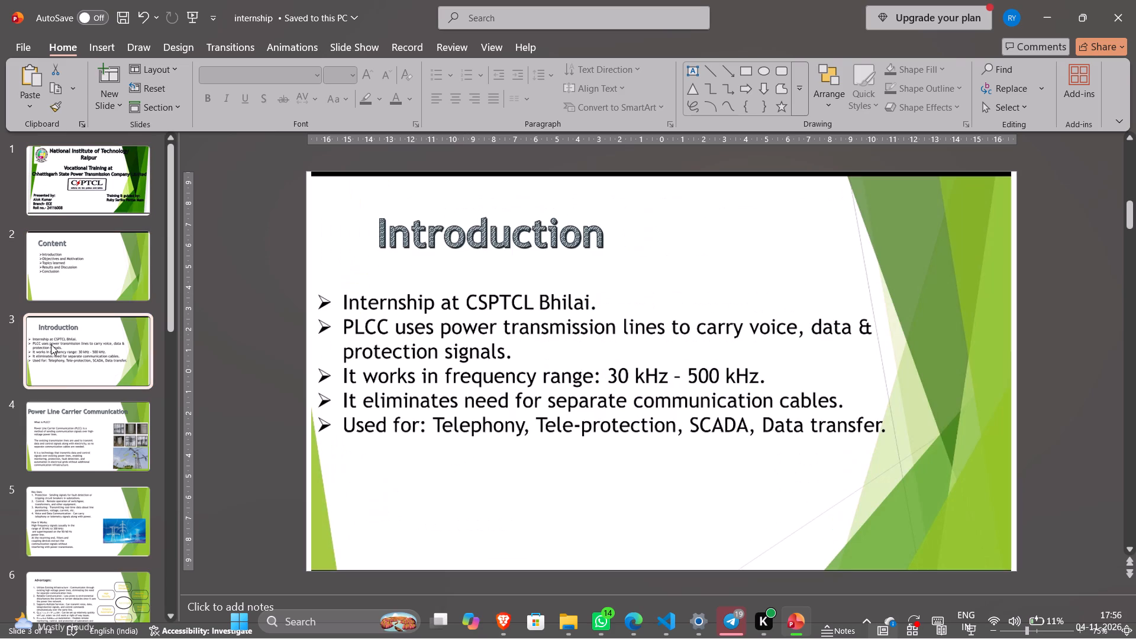
{"action": "left_click", "coordinate": [59, 457]}
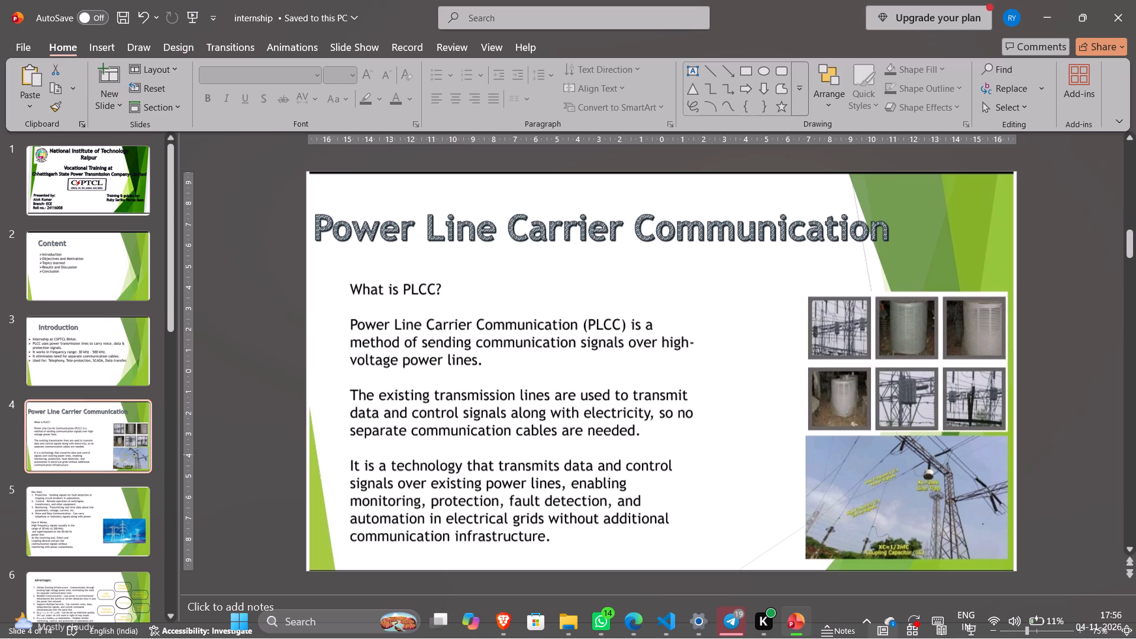
{"action": "right_click", "coordinate": [489, 577]}
{"action": "scroll", "coordinate": [489, 577], "scroll_direction": "down", "scroll_amount": 1}
{"action": "left_click", "coordinate": [406, 570]}
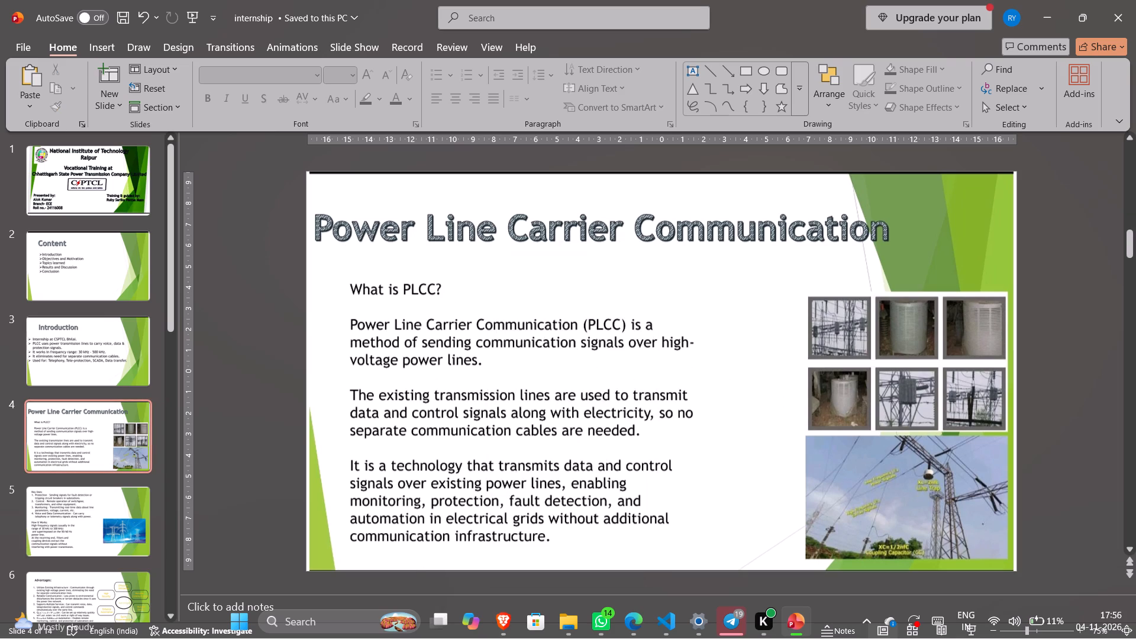
{"action": "scroll", "coordinate": [423, 514], "scroll_direction": "down", "scroll_amount": 12}
{"action": "scroll", "coordinate": [423, 514], "scroll_direction": "up", "scroll_amount": 2}
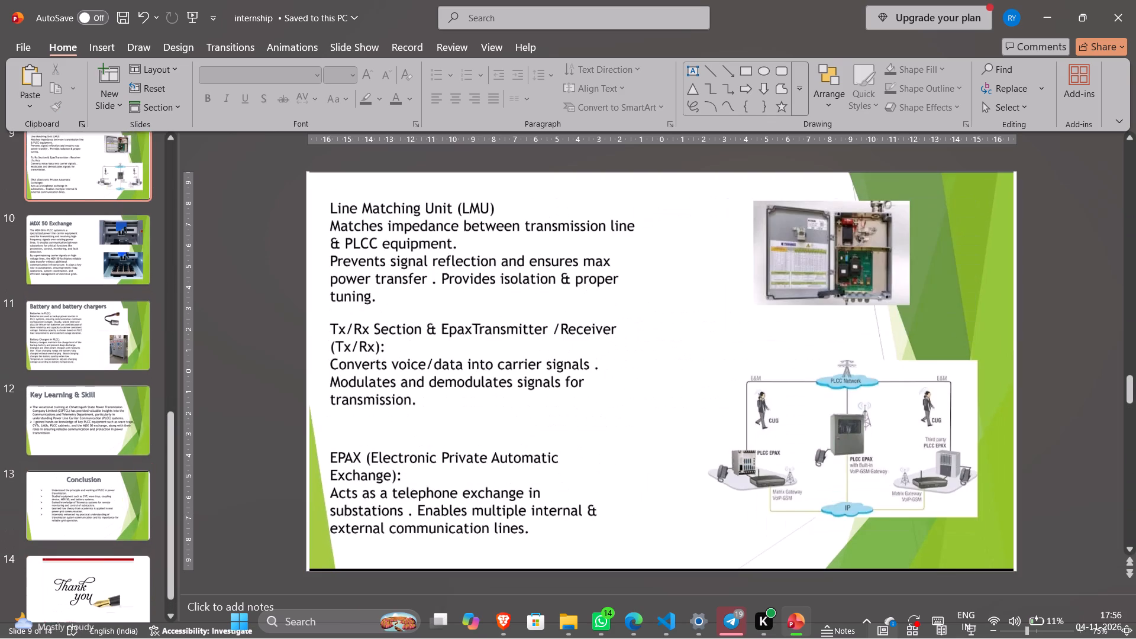
{"action": "scroll", "coordinate": [423, 514], "scroll_direction": "up", "scroll_amount": 3}
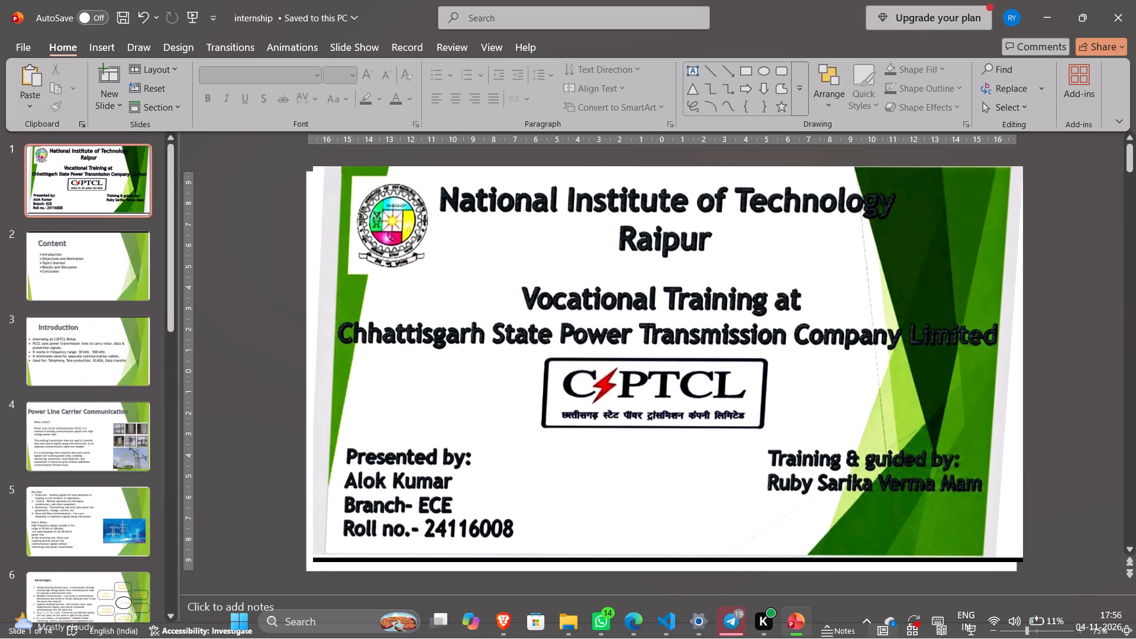
{"action": "scroll", "coordinate": [423, 514], "scroll_direction": "up", "scroll_amount": 3}
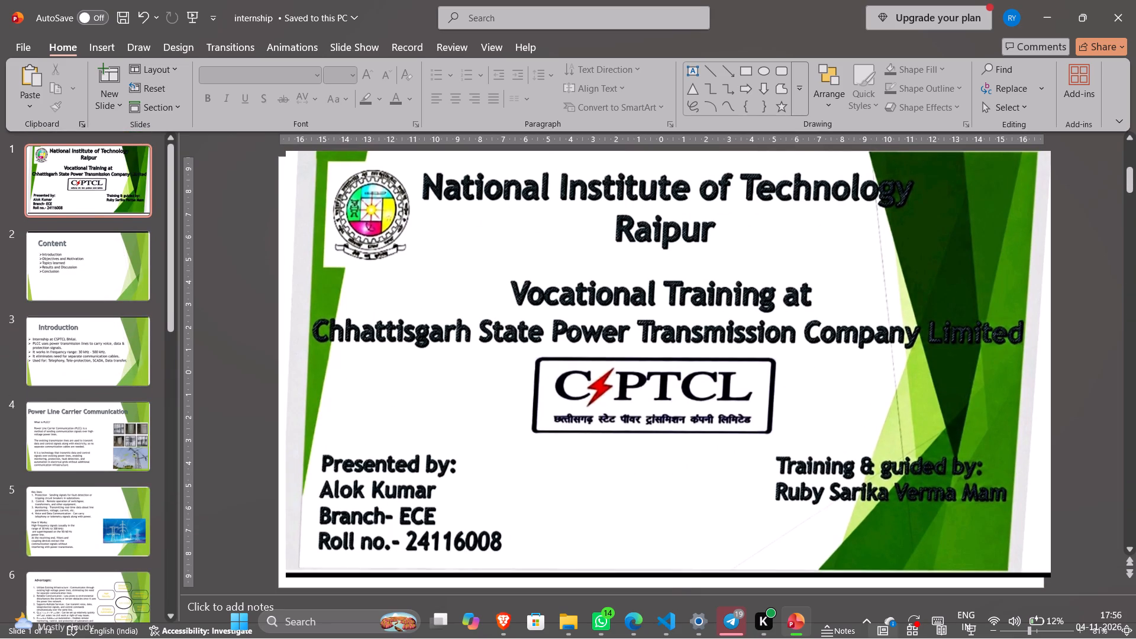
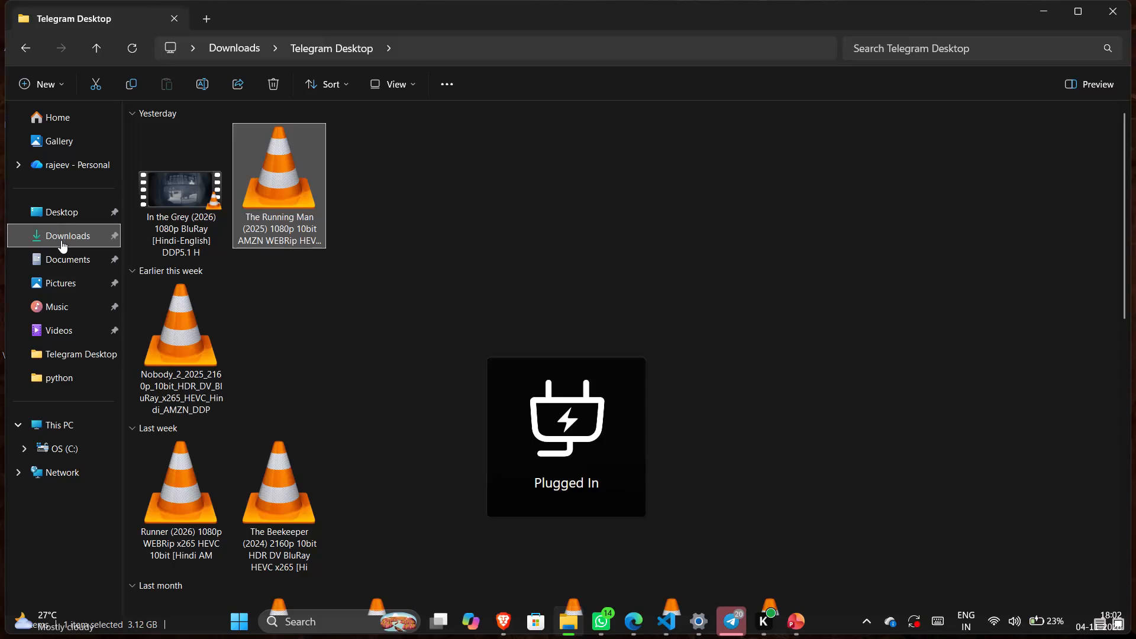
Switch to File Explorer and look through the Downloads folder and the Documents folder.
{"action": "left_click", "coordinate": [61, 240]}
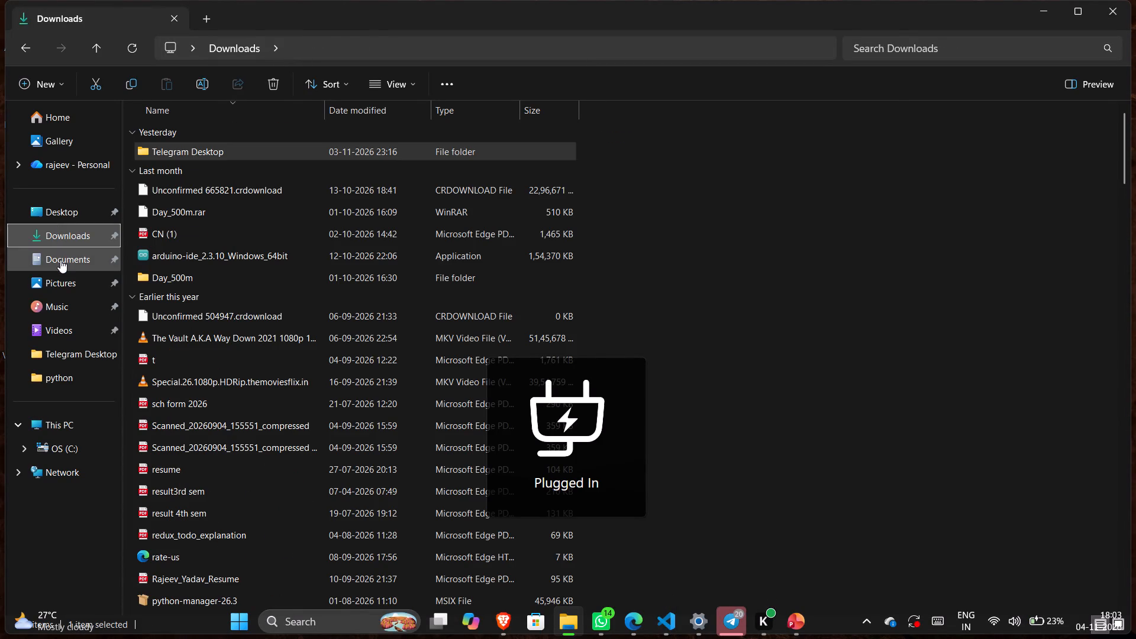
{"action": "left_click", "coordinate": [60, 260]}
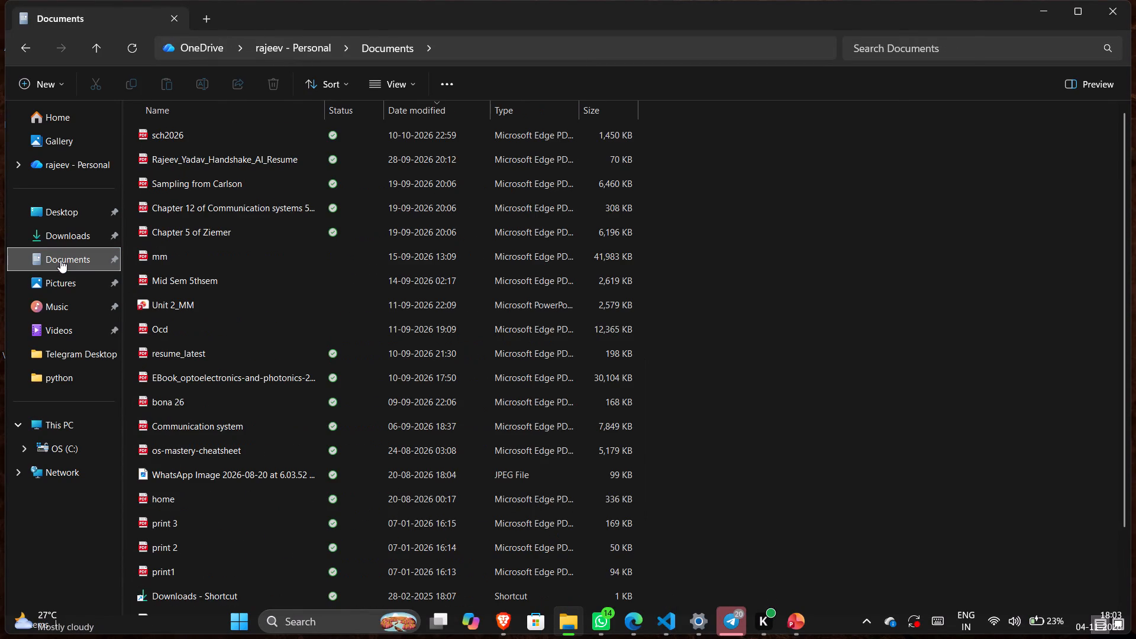
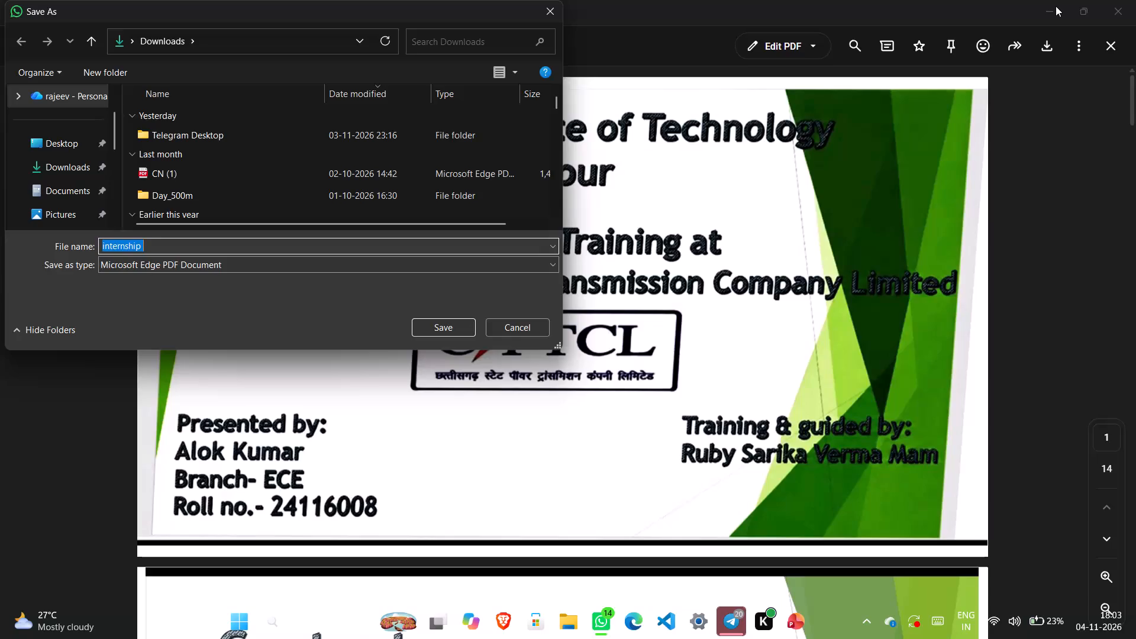
Save the internship PDF in the Downloads folder under the new file name ppt.pdf.
{"action": "scroll", "coordinate": [950, 43], "scroll_direction": "left", "scroll_amount": 1}
{"action": "key", "text": "BackSpace"}
{"action": "type", "text": "ppt"}
{"action": "type", "text": ".pdf"}
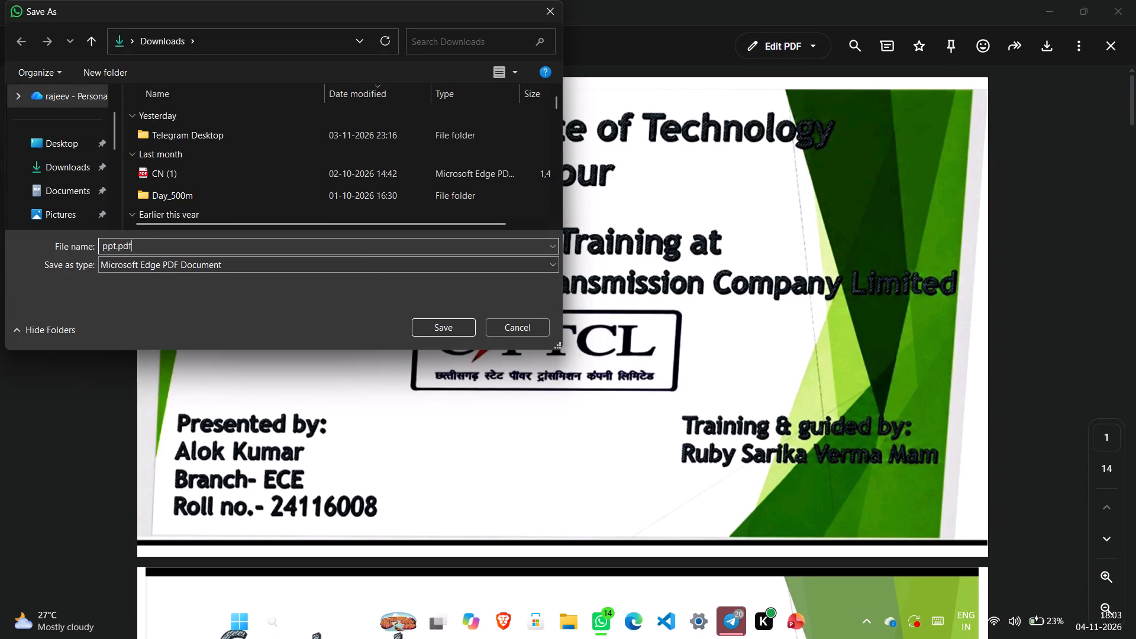
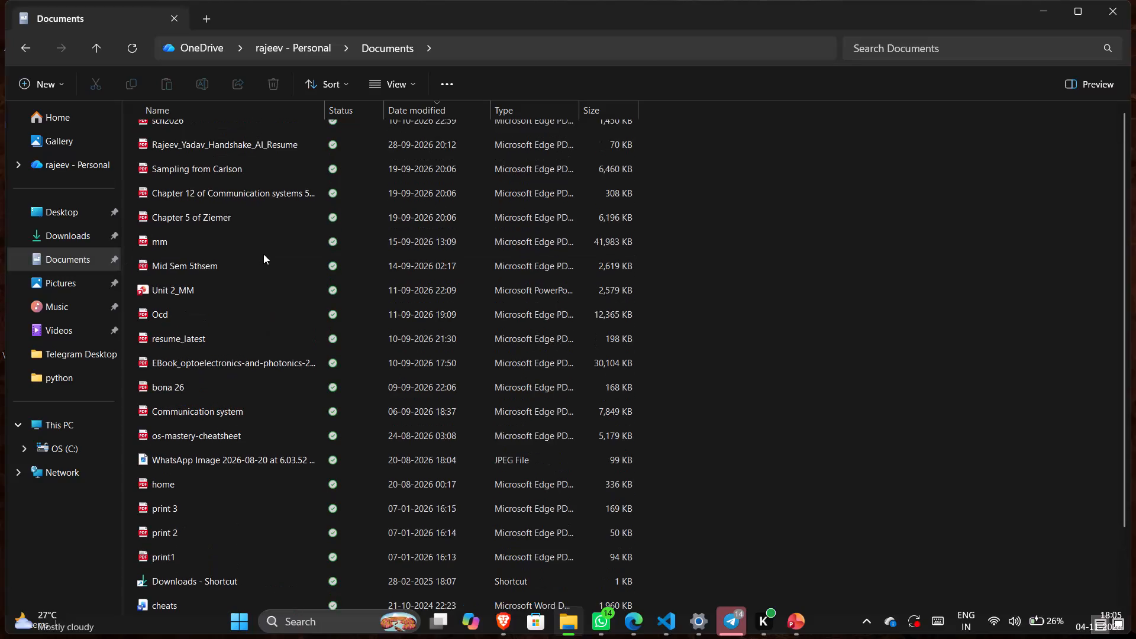
Copy the 3,526 KB PDF named after an ECE student from today's files in the Downloads folder.
{"action": "left_click", "coordinate": [78, 236]}
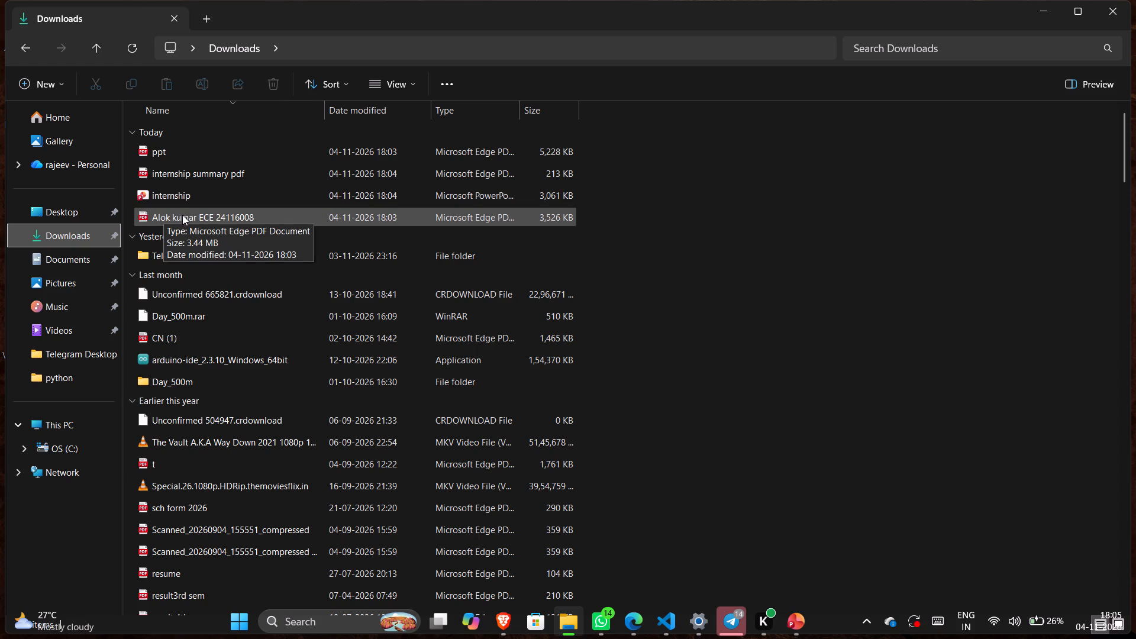
{"action": "right_click", "coordinate": [182, 215]}
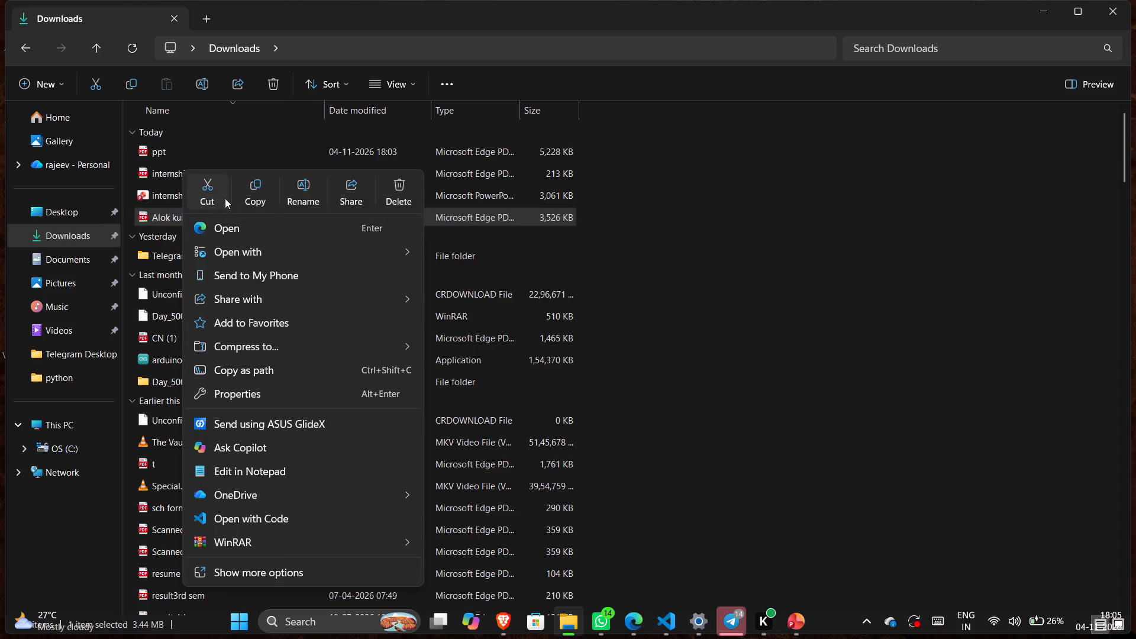
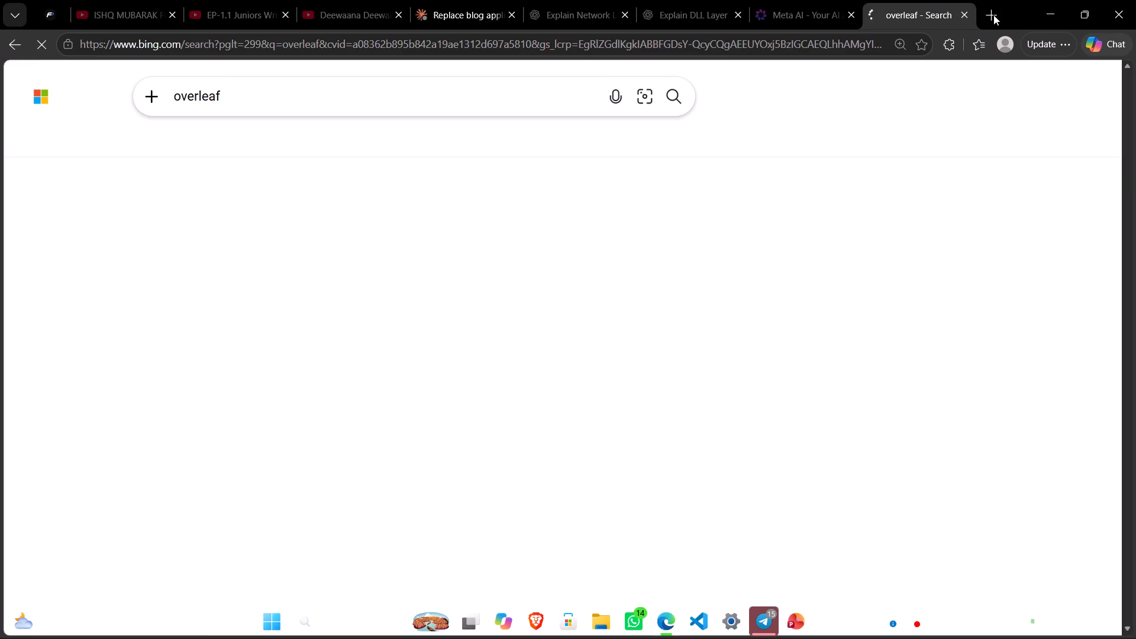
{"action": "scroll", "coordinate": [584, 221], "scroll_direction": "down", "scroll_amount": 2}
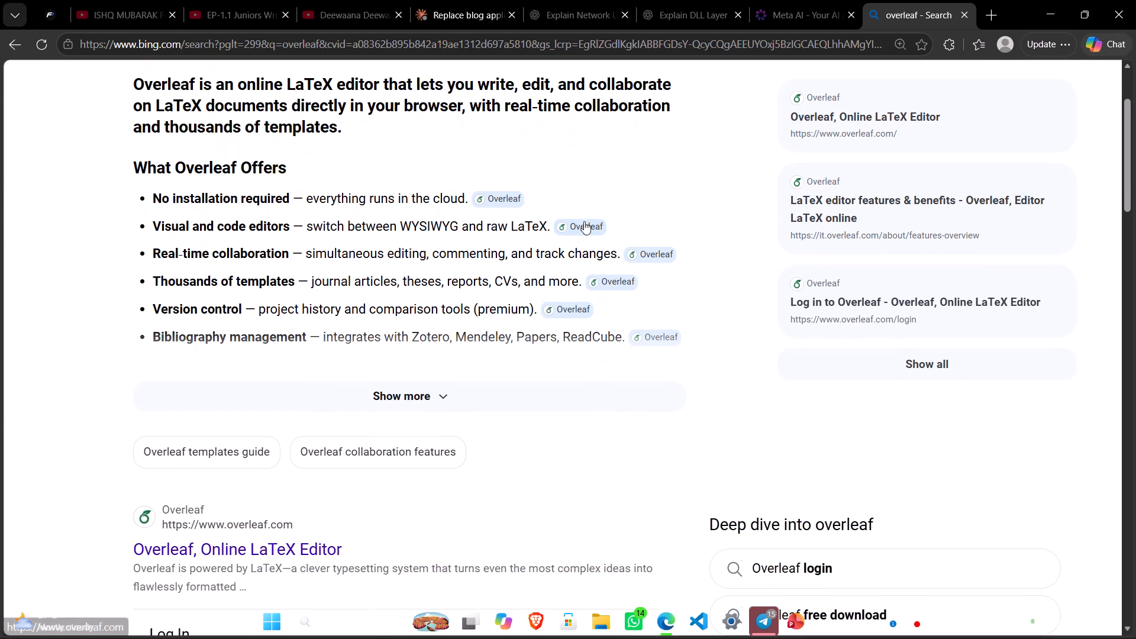
{"action": "left_click", "coordinate": [240, 553]}
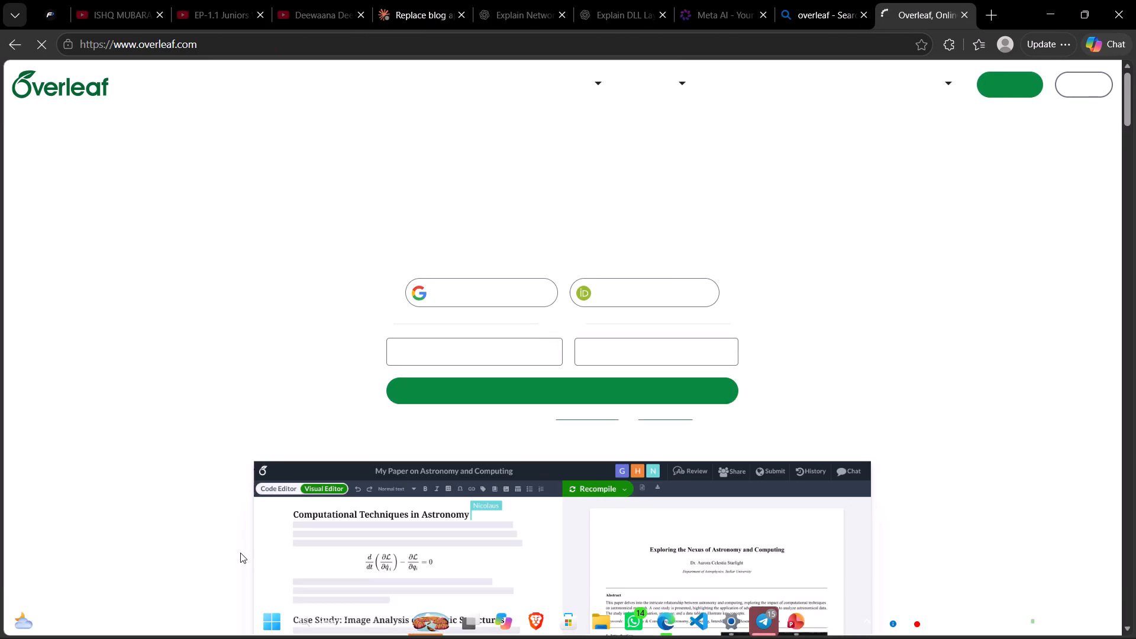
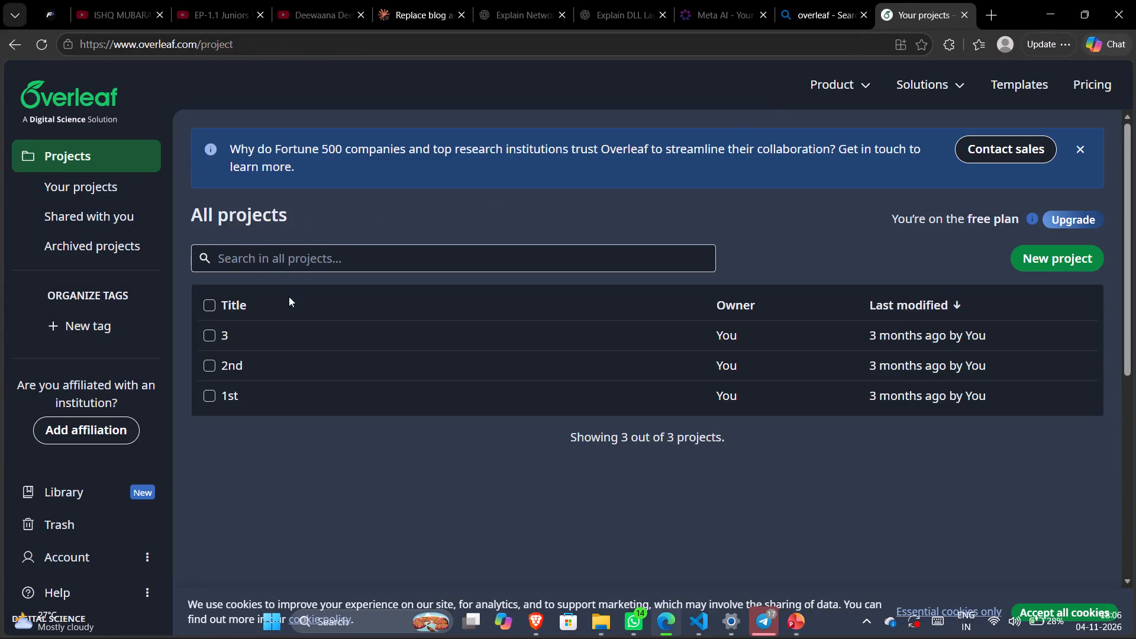
Move all three existing Overleaf projects (3, 2nd and 1st) to the trash and return to the project list.
{"action": "left_click", "coordinate": [208, 305]}
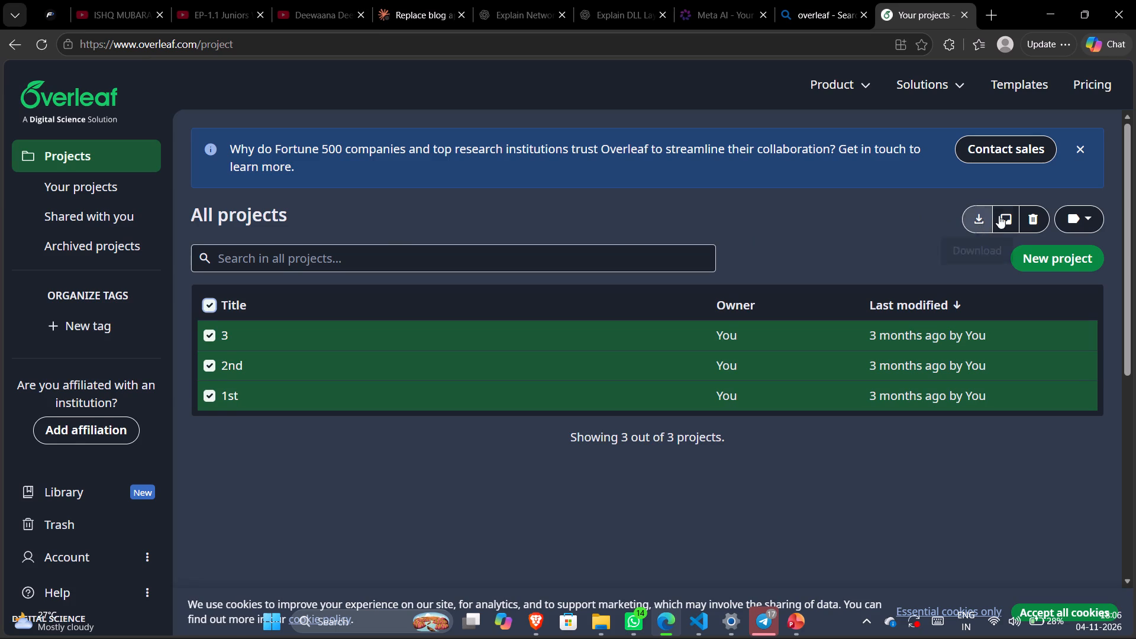
{"action": "left_click", "coordinate": [1031, 218]}
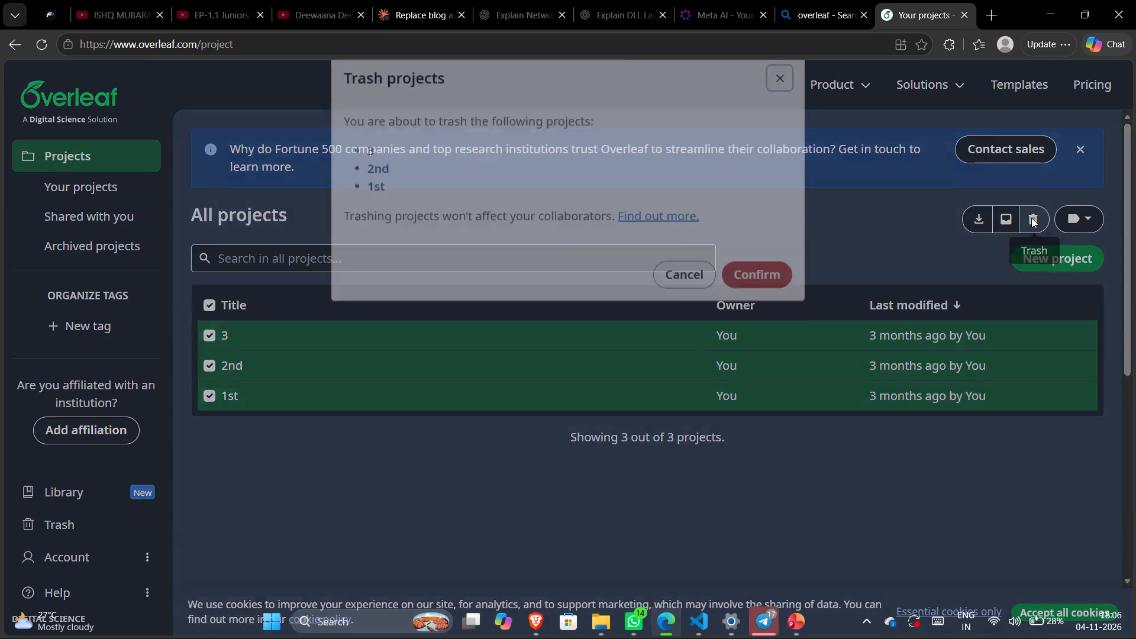
{"action": "left_click", "coordinate": [769, 302]}
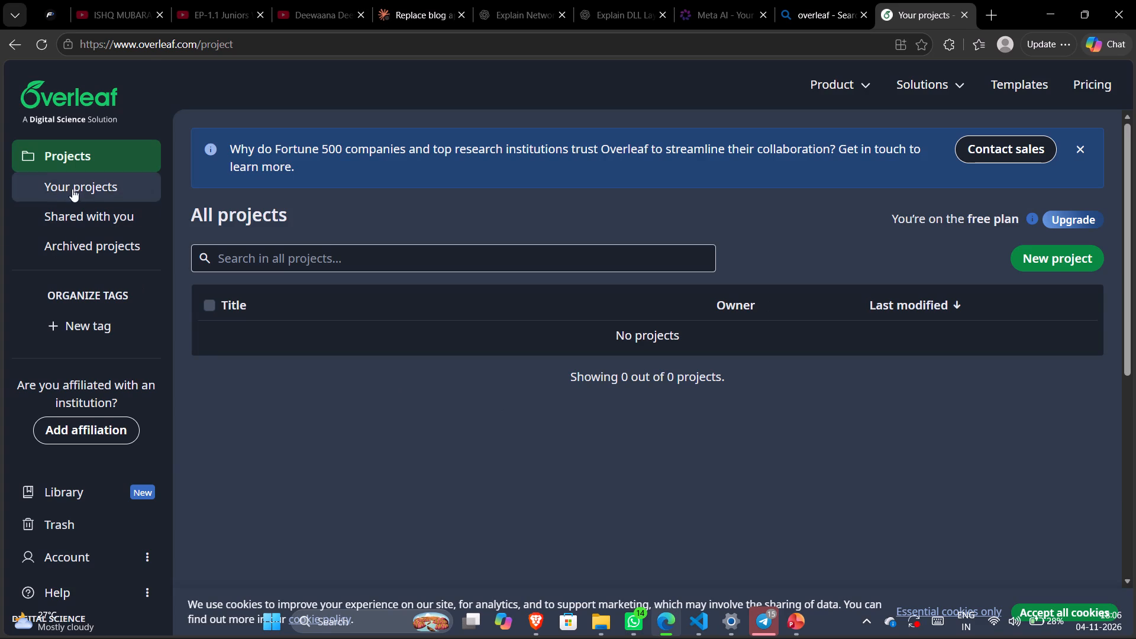
{"action": "left_click", "coordinate": [76, 160]}
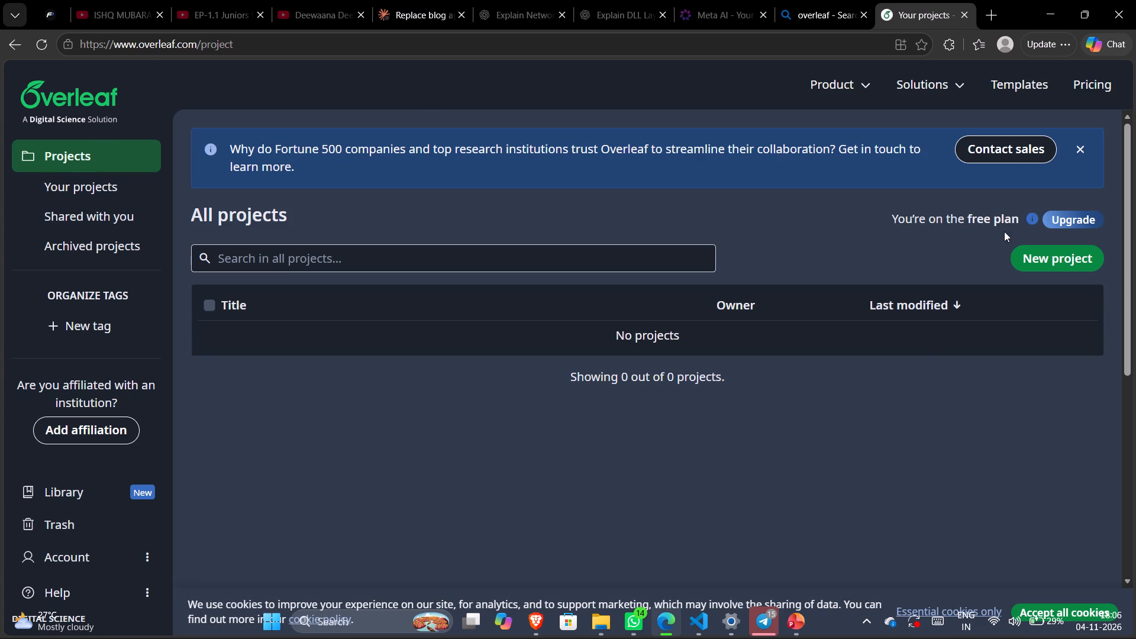
Create a new blank Overleaf project named "report".
{"action": "left_click", "coordinate": [1063, 264]}
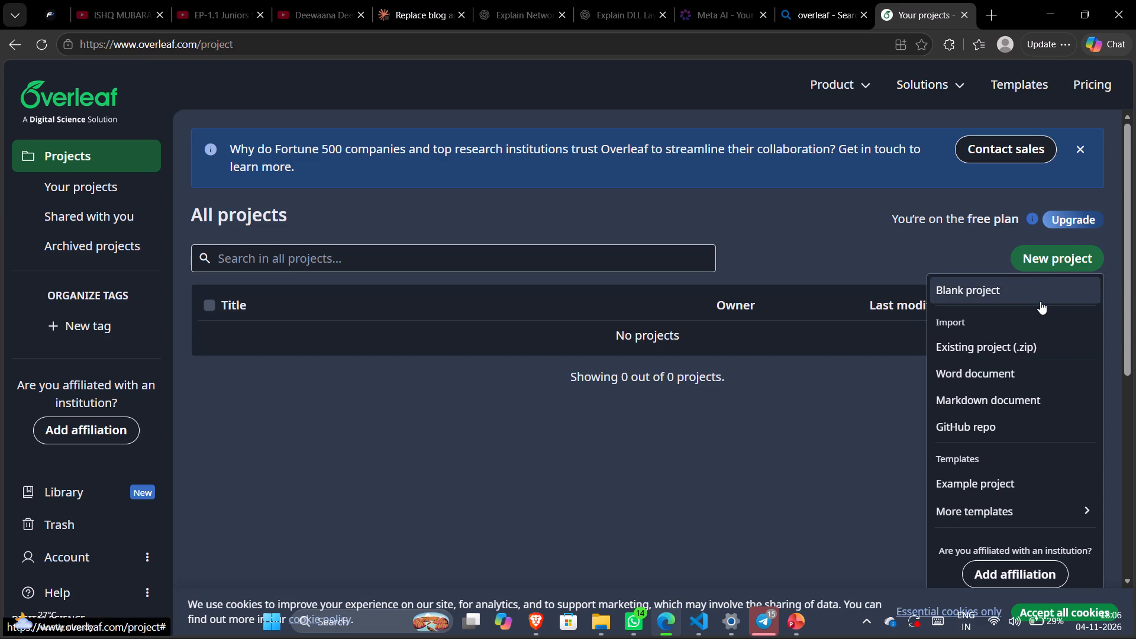
{"action": "left_click", "coordinate": [1040, 301]}
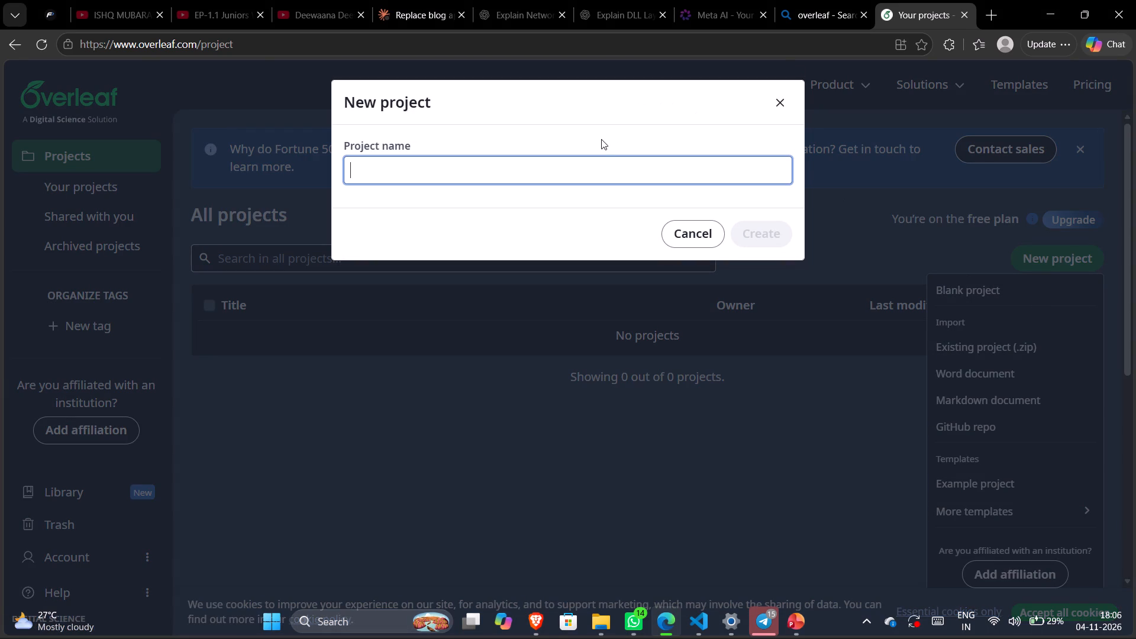
{"action": "type", "text": "report"}
{"action": "key", "text": "Return"}
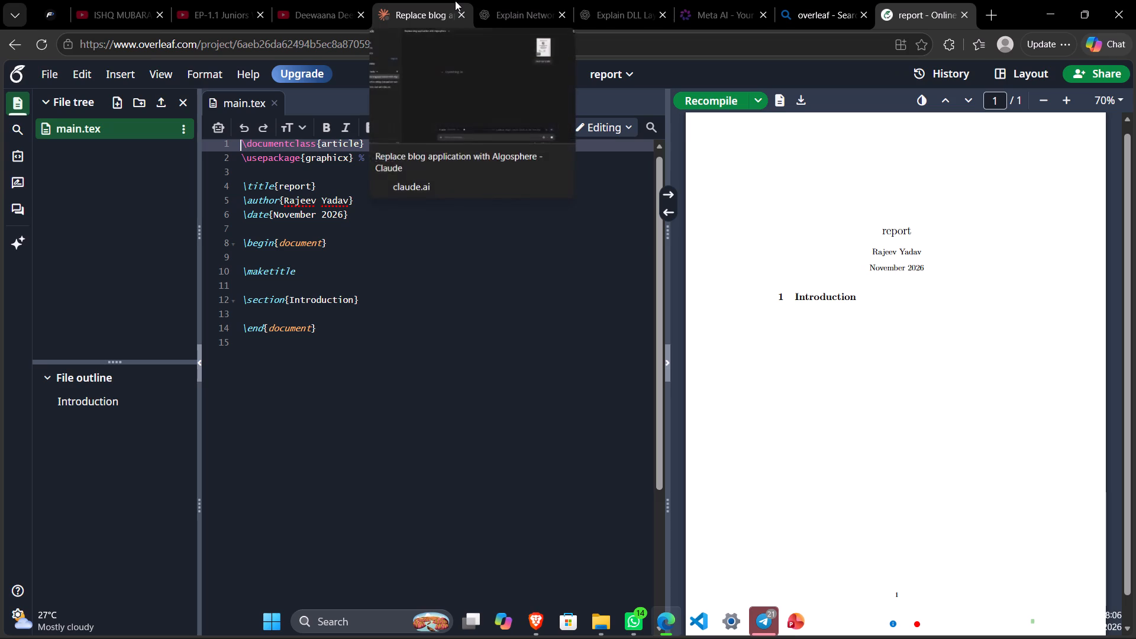
Delete all of the default template code from main.tex.
{"action": "left_click_drag", "start_coordinate": [433, 419], "coordinate": [168, 79]}
{"action": "key", "text": "BackSpace"}
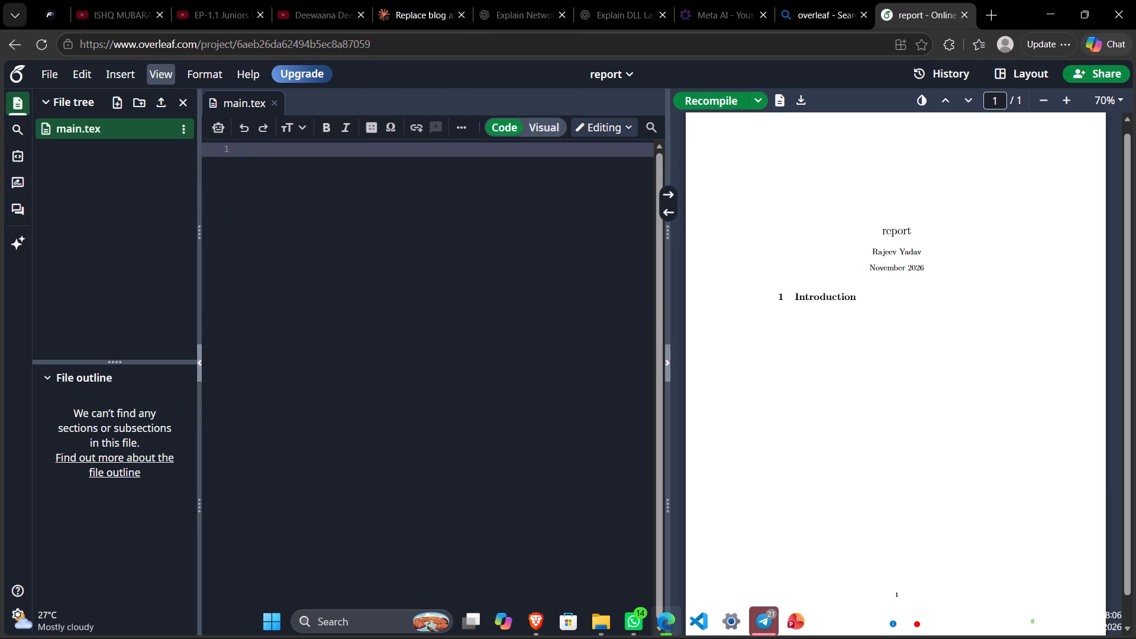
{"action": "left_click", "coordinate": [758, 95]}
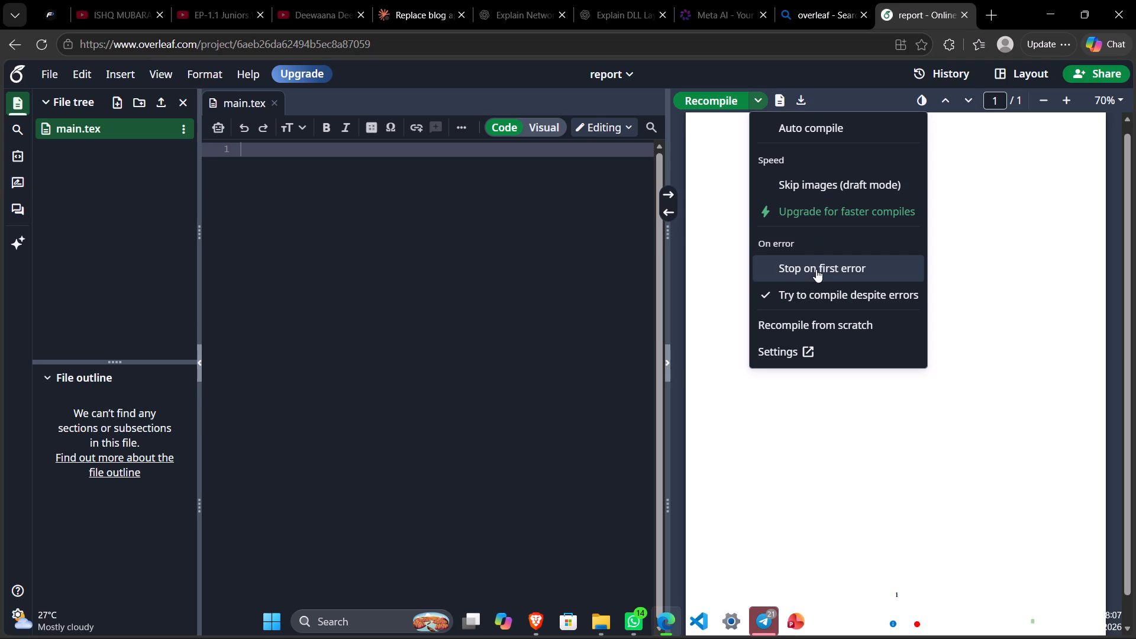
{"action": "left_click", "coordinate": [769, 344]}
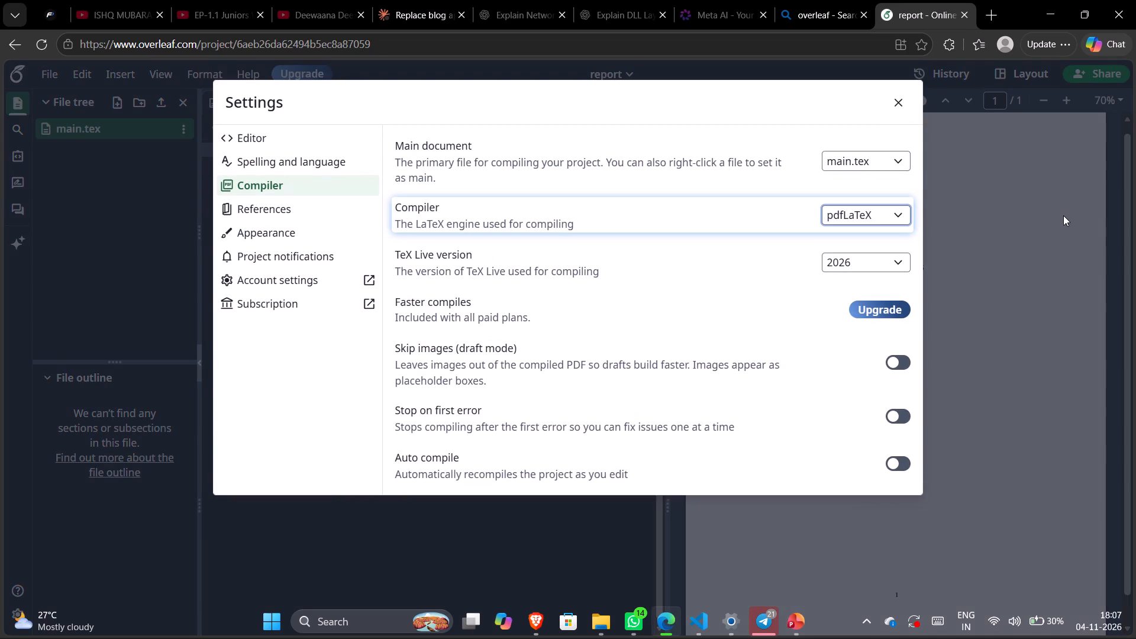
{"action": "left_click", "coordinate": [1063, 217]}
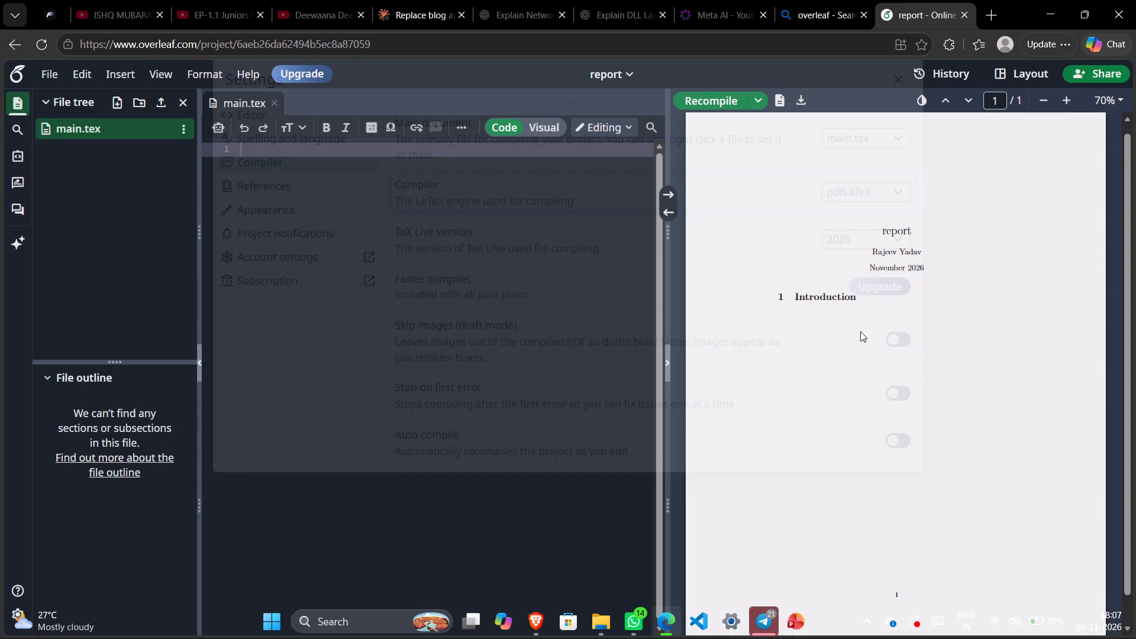
Recompile the project with the emptied main.tex.
{"action": "left_click", "coordinate": [714, 103]}
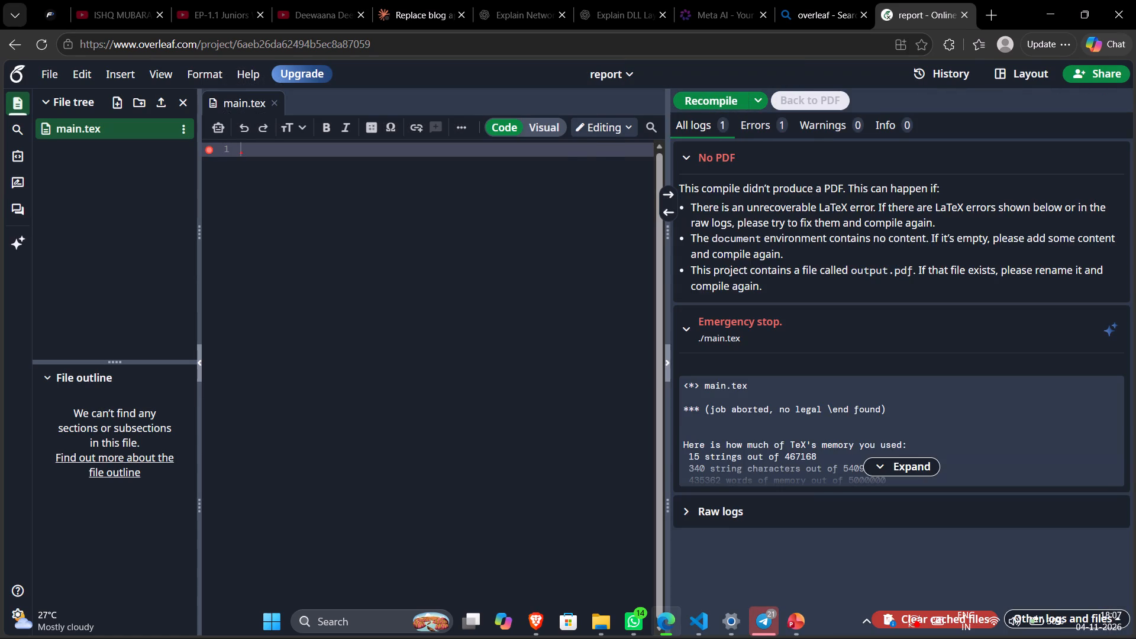
{"action": "left_click", "coordinate": [828, 4]}
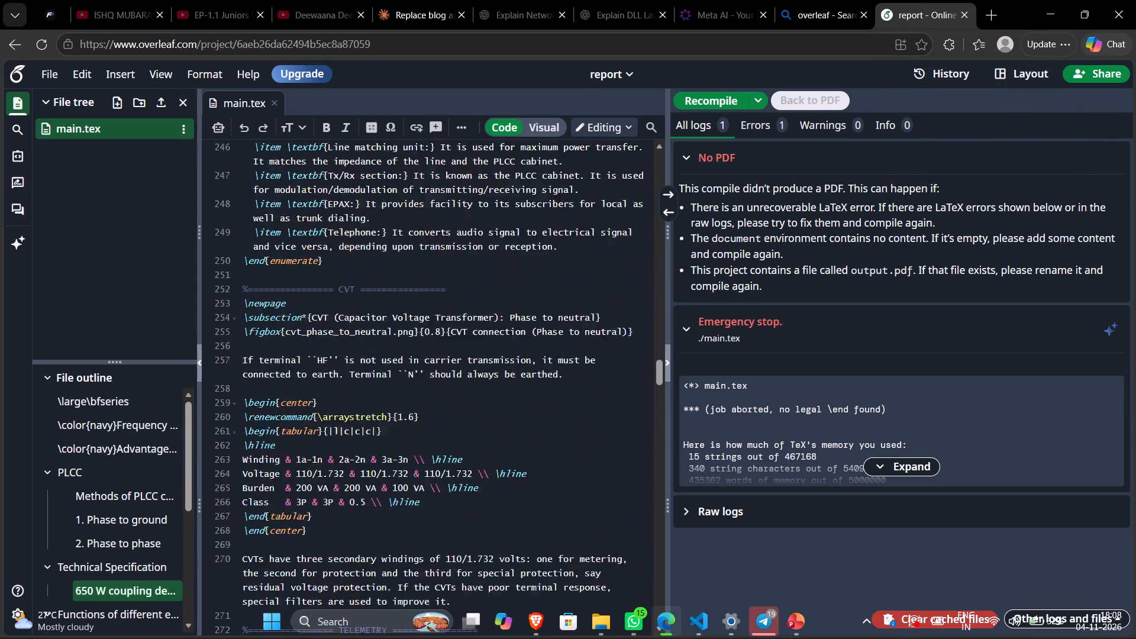
{"action": "scroll", "coordinate": [429, 344], "scroll_direction": "down", "scroll_amount": 17}
{"action": "scroll", "coordinate": [429, 344], "scroll_direction": "down", "scroll_amount": 4}
{"action": "scroll", "coordinate": [429, 344], "scroll_direction": "up", "scroll_amount": 5}
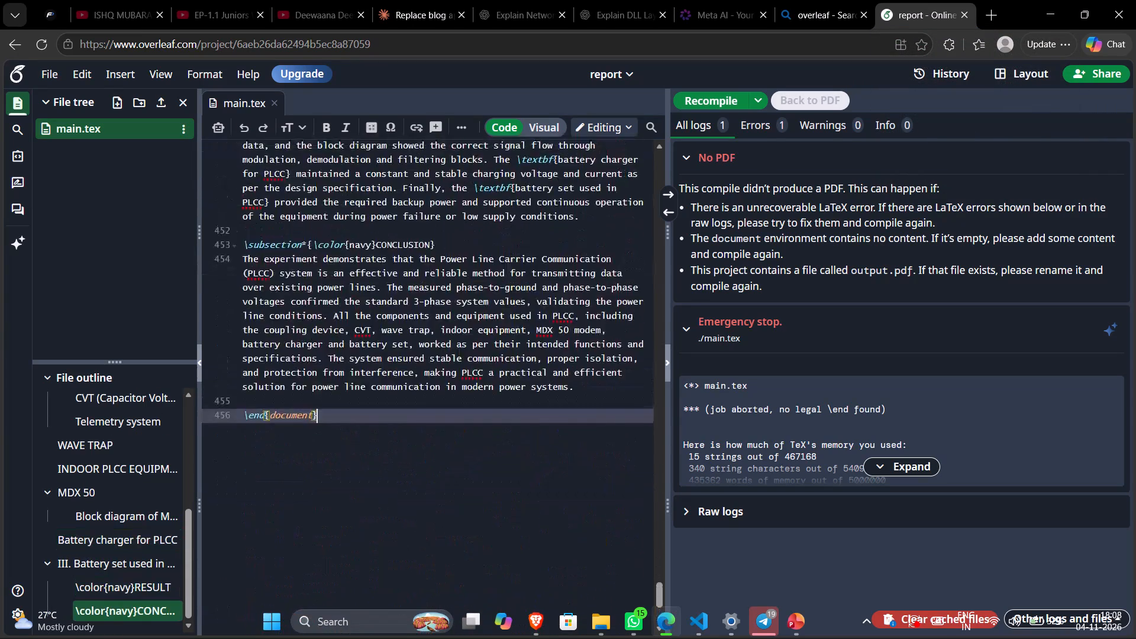
{"action": "scroll", "coordinate": [429, 344], "scroll_direction": "up", "scroll_amount": 1}
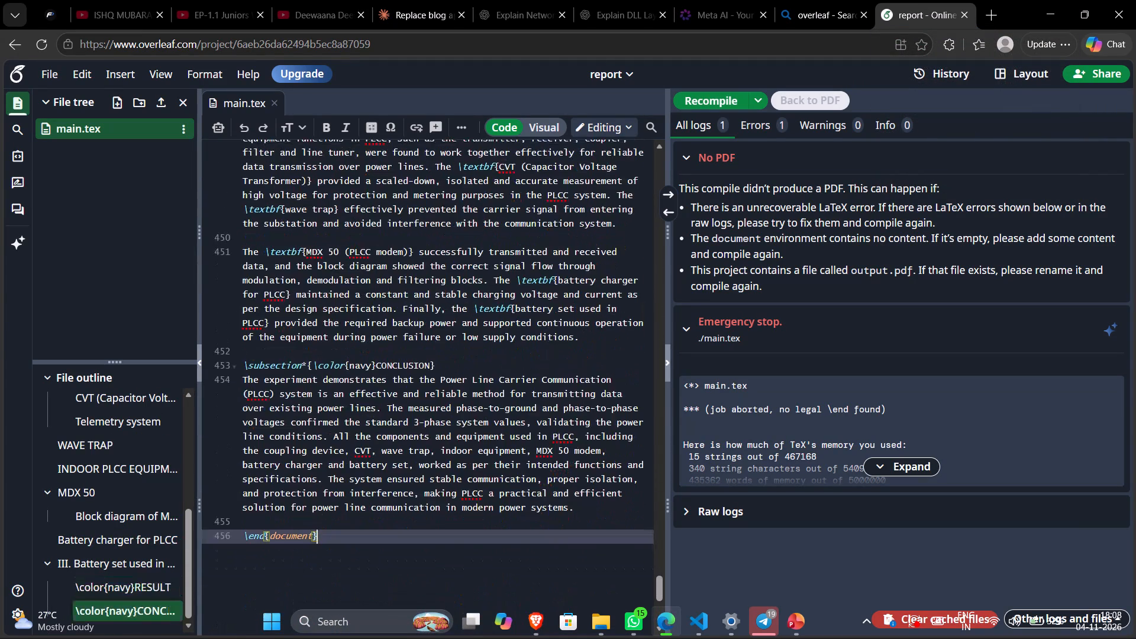
{"action": "scroll", "coordinate": [429, 344], "scroll_direction": "up", "scroll_amount": 3}
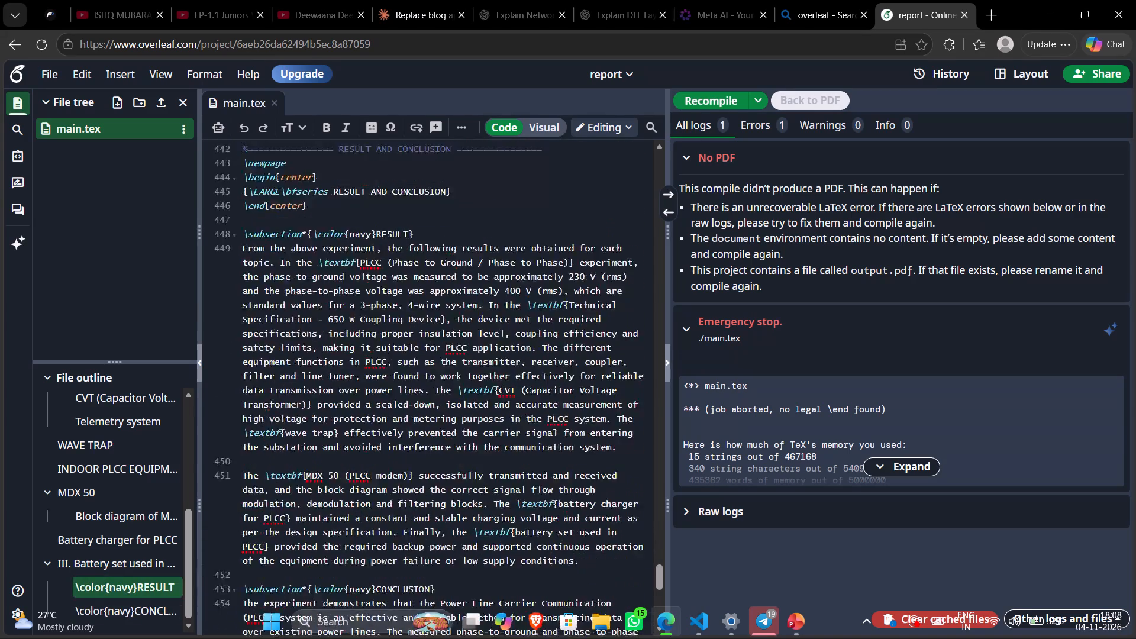
{"action": "scroll", "coordinate": [429, 344], "scroll_direction": "up", "scroll_amount": 8}
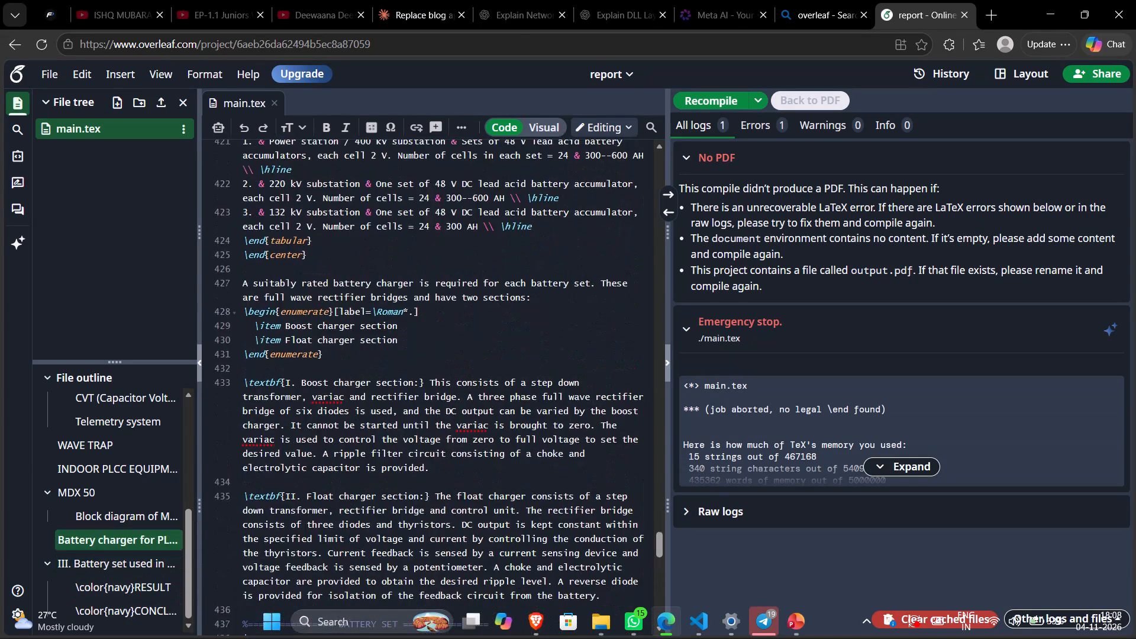
{"action": "scroll", "coordinate": [429, 344], "scroll_direction": "up", "scroll_amount": 2}
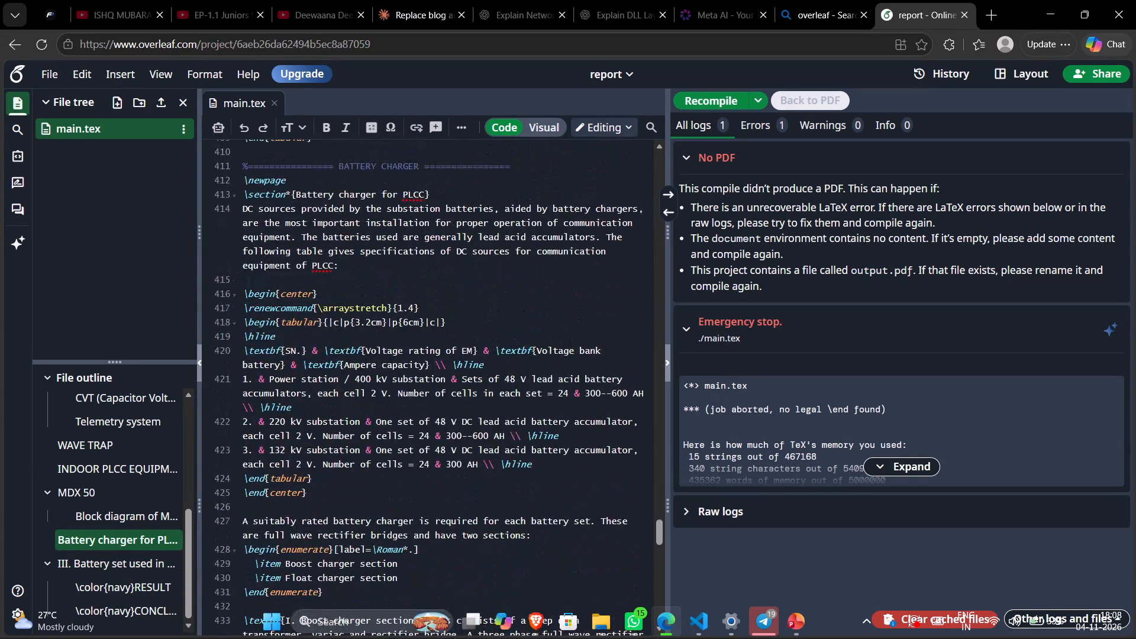
{"action": "scroll", "coordinate": [429, 344], "scroll_direction": "up", "scroll_amount": 1}
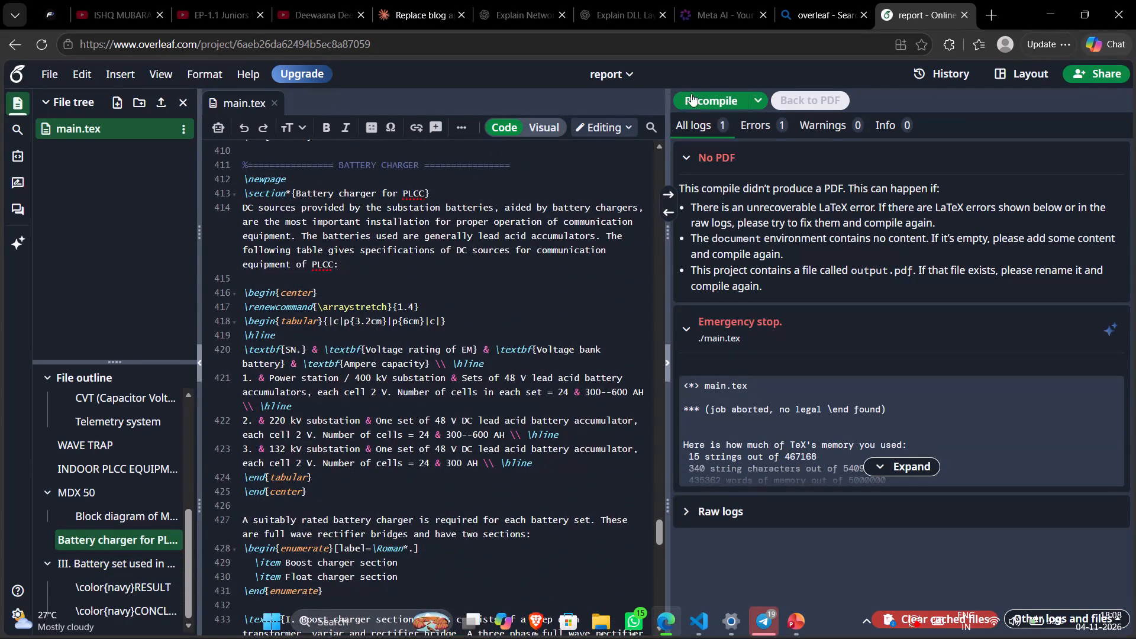
Recompile the report project with the pasted code.
{"action": "left_click", "coordinate": [715, 93]}
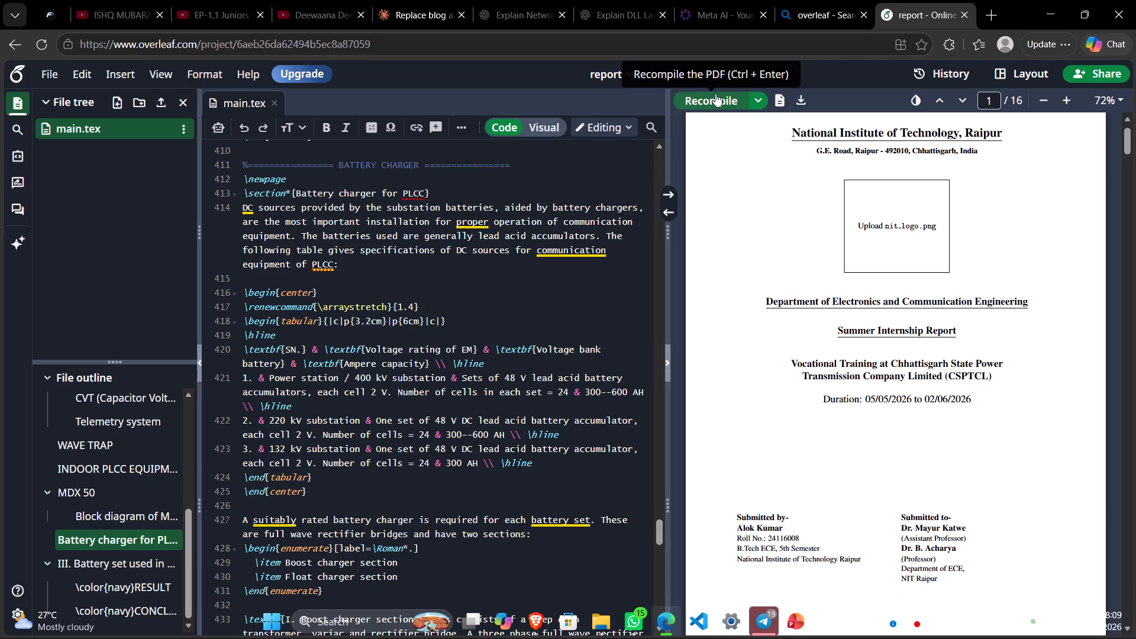
Review the compiled report PDF from the cover page and its logo placeholder through to the battery charger page.
{"action": "left_click", "coordinate": [900, 224]}
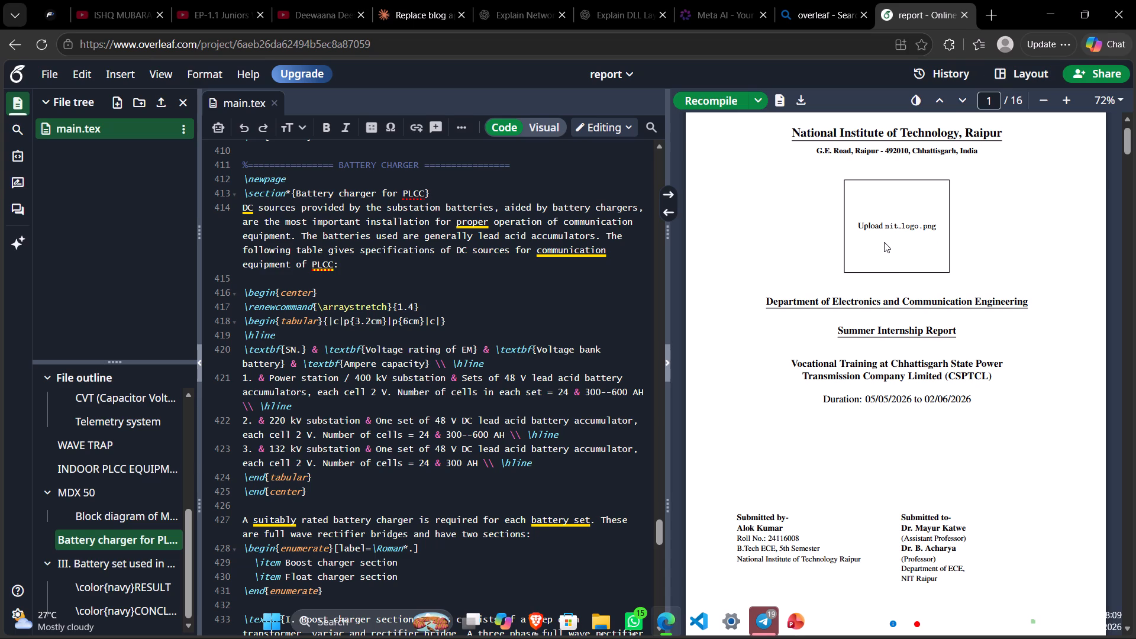
{"action": "left_click", "coordinate": [884, 242]}
{"action": "scroll", "coordinate": [884, 242], "scroll_direction": "down", "scroll_amount": 3}
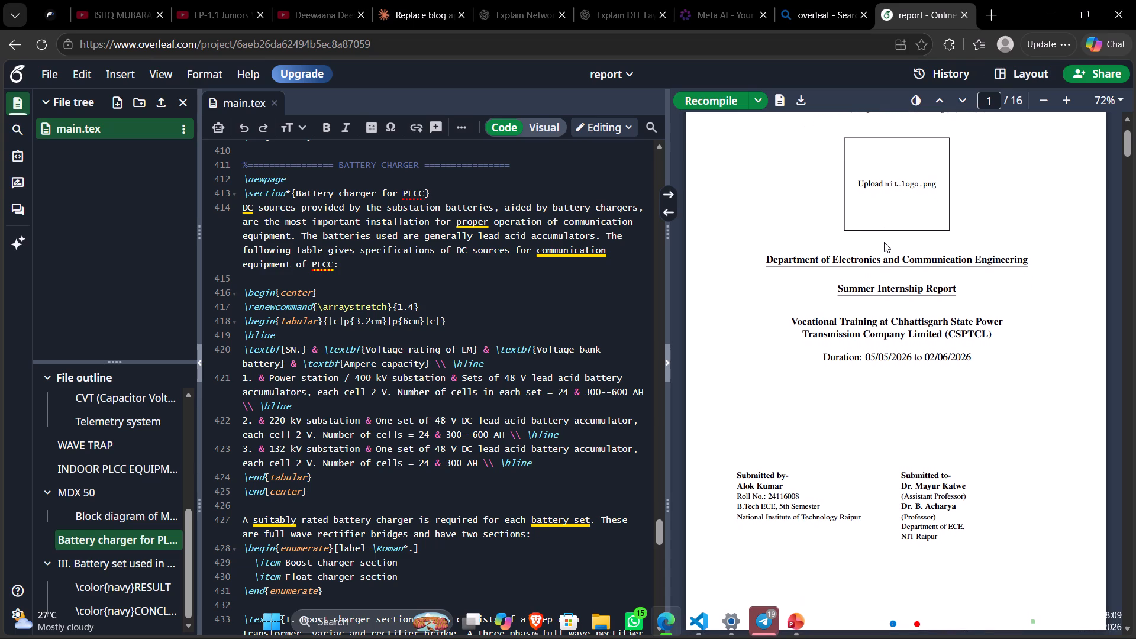
{"action": "scroll", "coordinate": [884, 242], "scroll_direction": "down", "scroll_amount": 3}
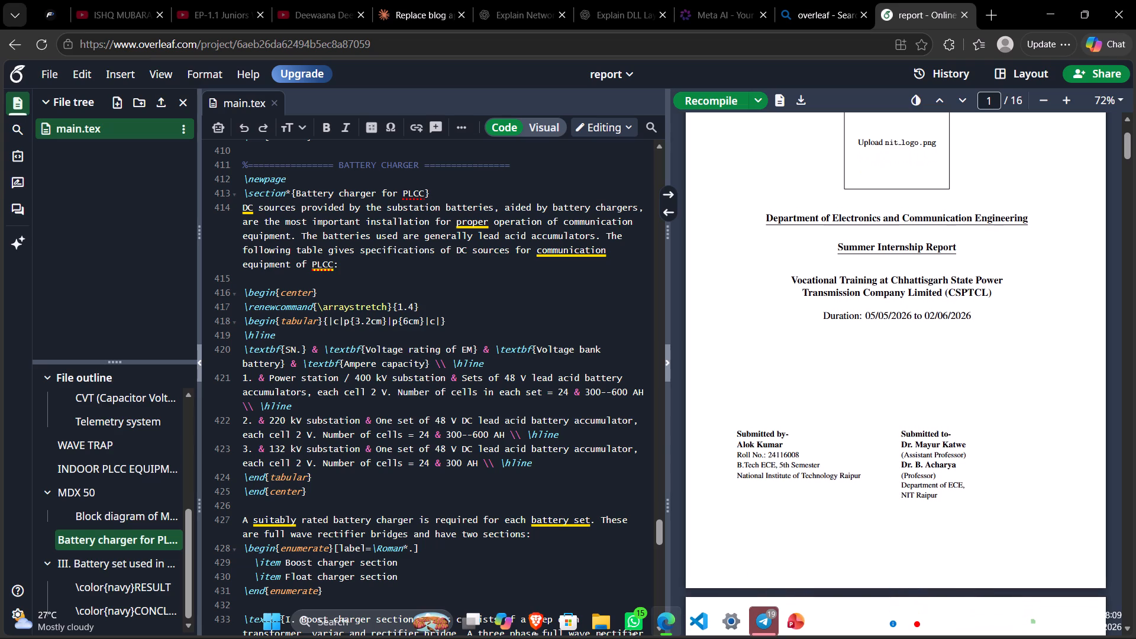
{"action": "scroll", "coordinate": [884, 242], "scroll_direction": "down", "scroll_amount": 3}
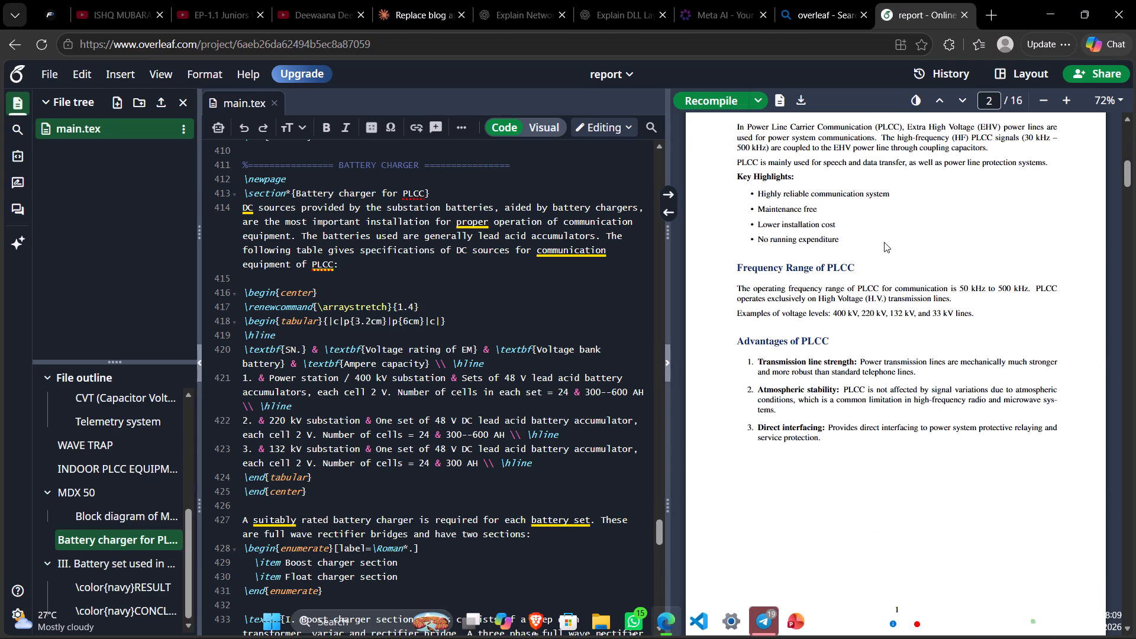
{"action": "scroll", "coordinate": [884, 242], "scroll_direction": "down", "scroll_amount": 6}
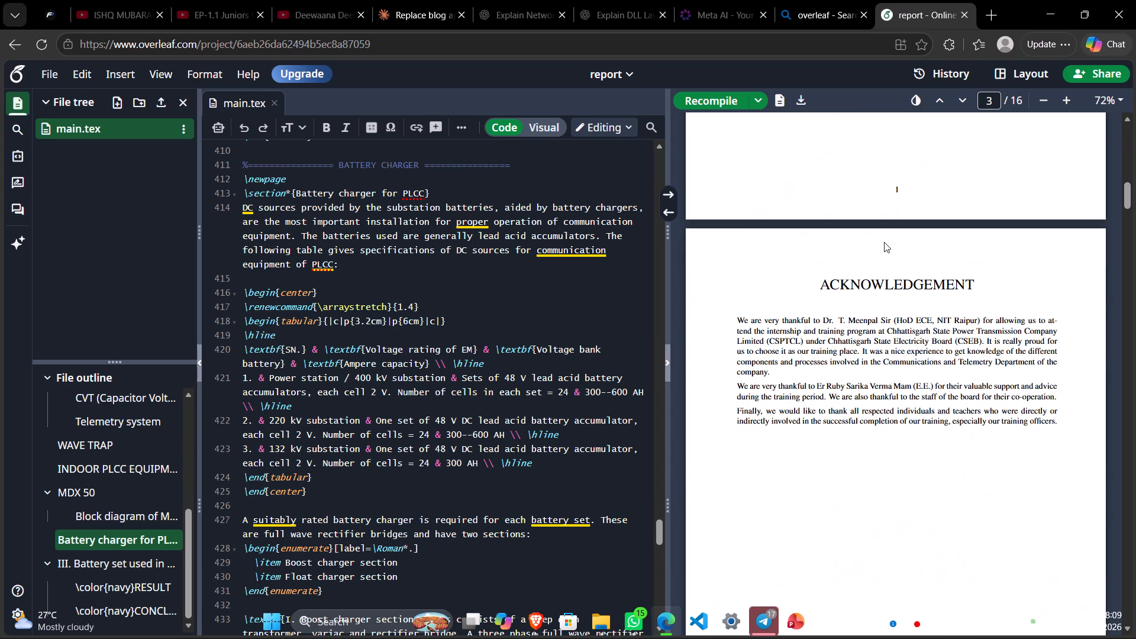
{"action": "scroll", "coordinate": [884, 242], "scroll_direction": "down", "scroll_amount": 10}
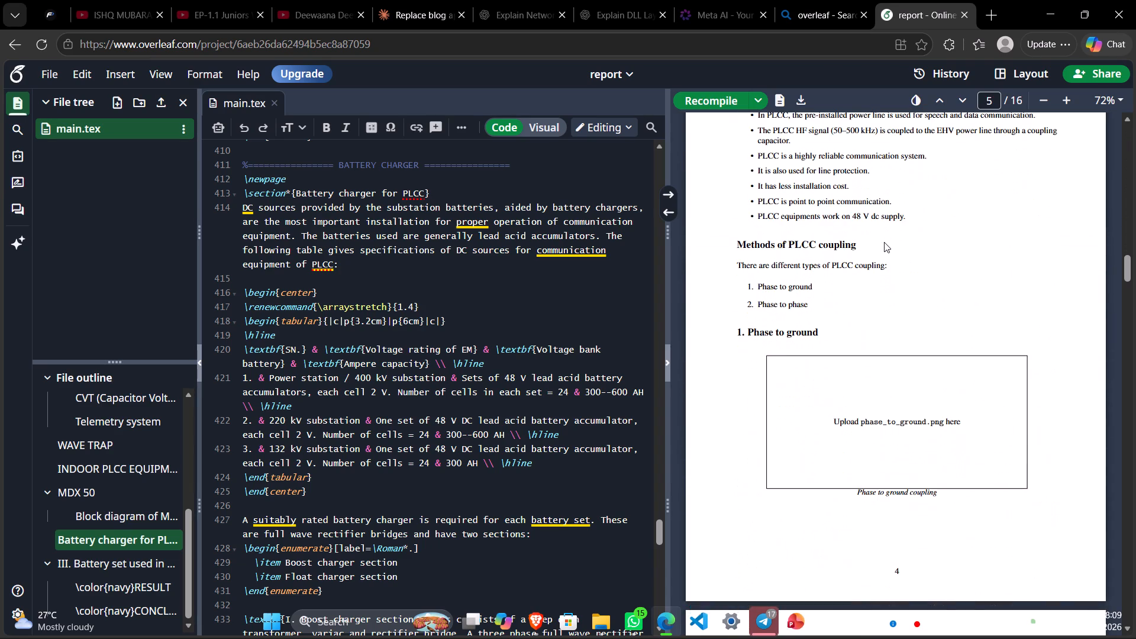
{"action": "scroll", "coordinate": [884, 242], "scroll_direction": "down", "scroll_amount": 5}
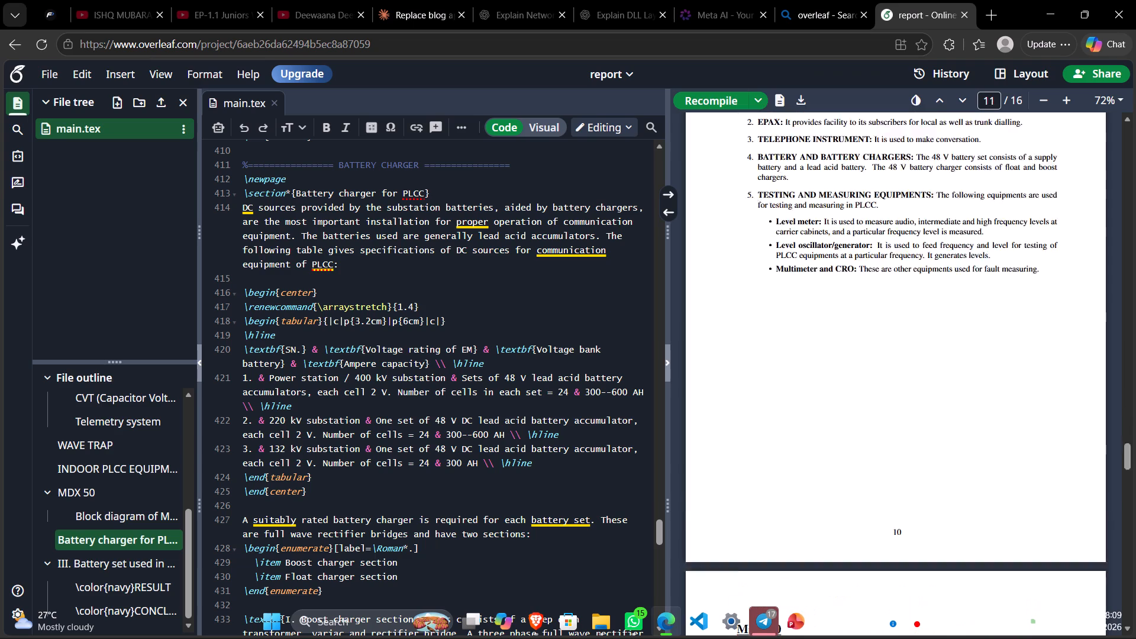
{"action": "scroll", "coordinate": [884, 242], "scroll_direction": "down", "scroll_amount": 2}
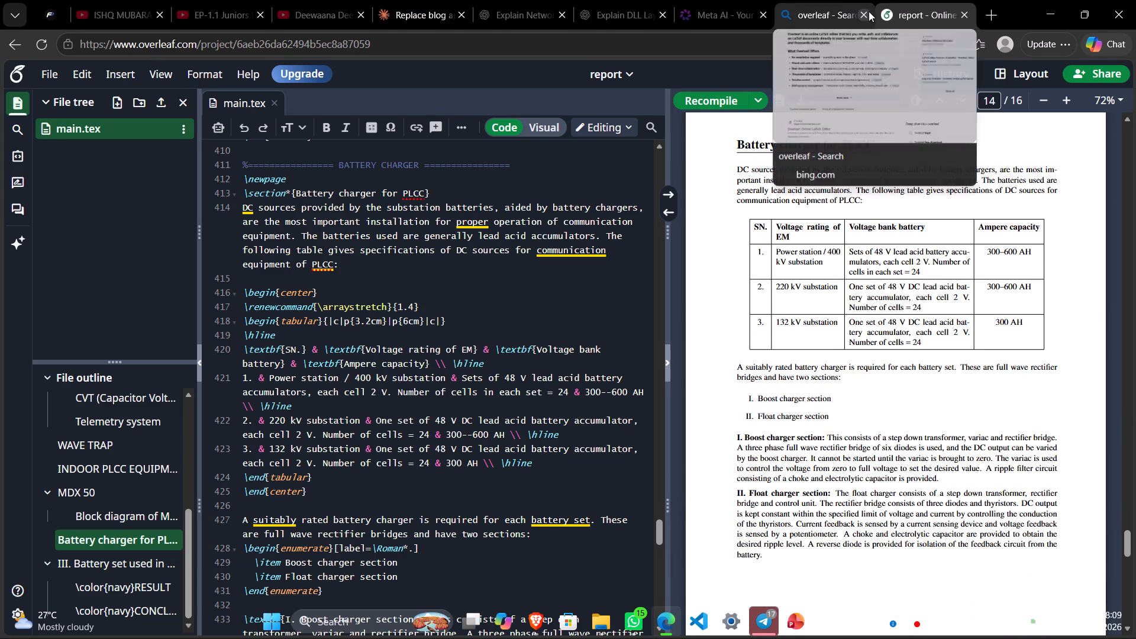
Close the overleaf search results page in the browser.
{"action": "left_click", "coordinate": [869, 12]}
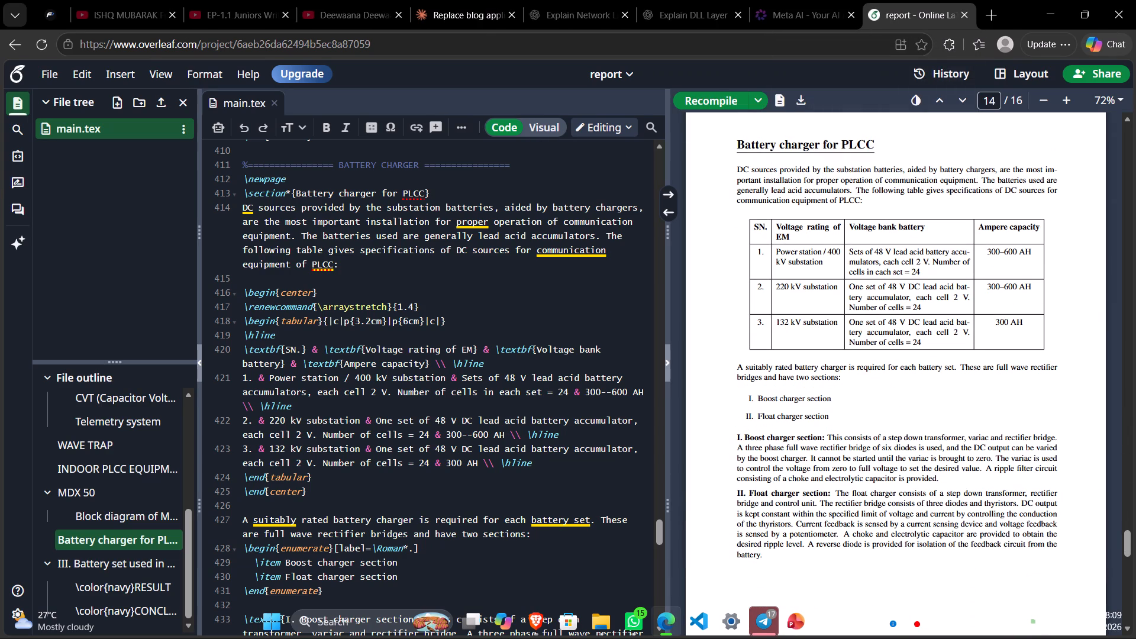
Undo the pasting of the report code in main.tex.
{"action": "key", "text": "ctrl+z"}
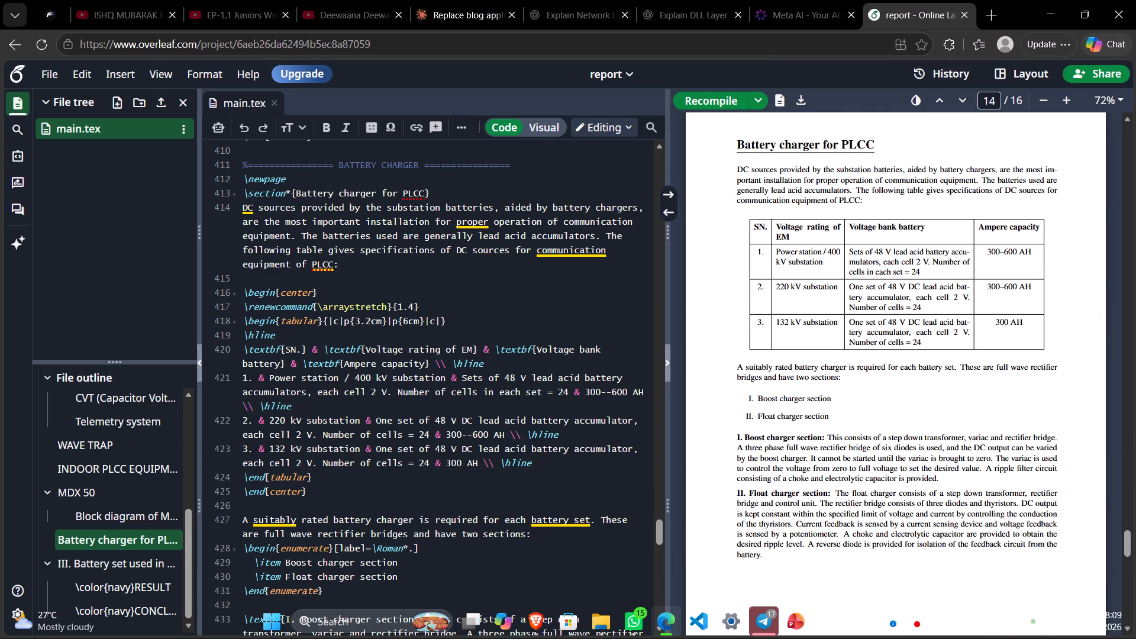
{"action": "left_click", "coordinate": [405, 350], "text": "ctrl"}
{"action": "key", "text": "ctrl+z"}
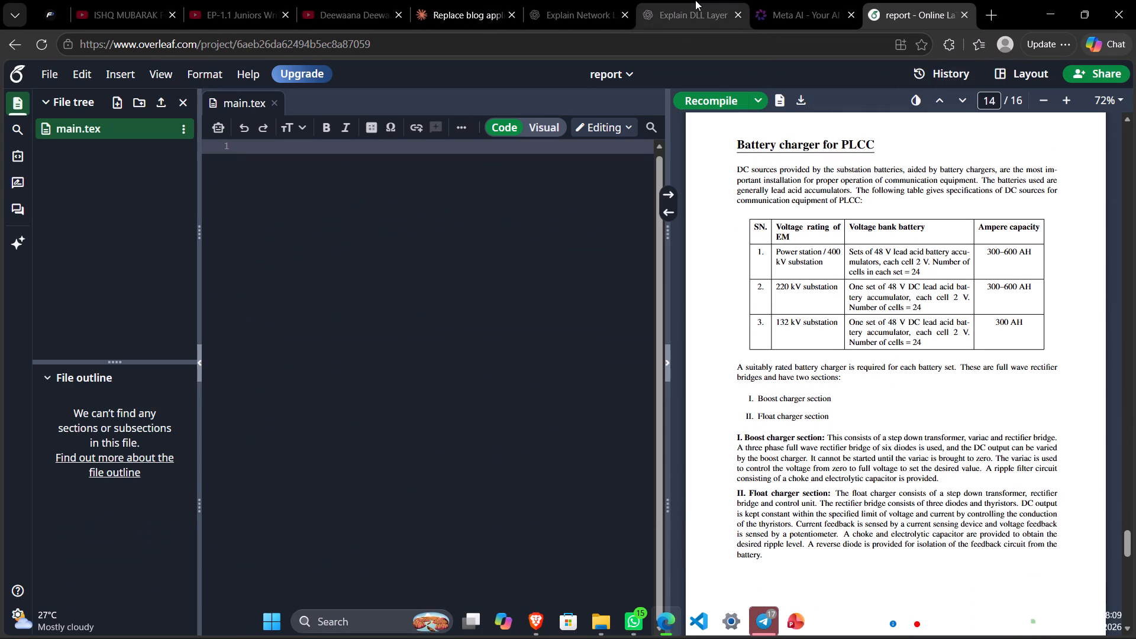
Switch to File Explorer and copy the "internship summary pdf" file from the Downloads folder.
{"action": "left_click", "coordinate": [451, 0]}
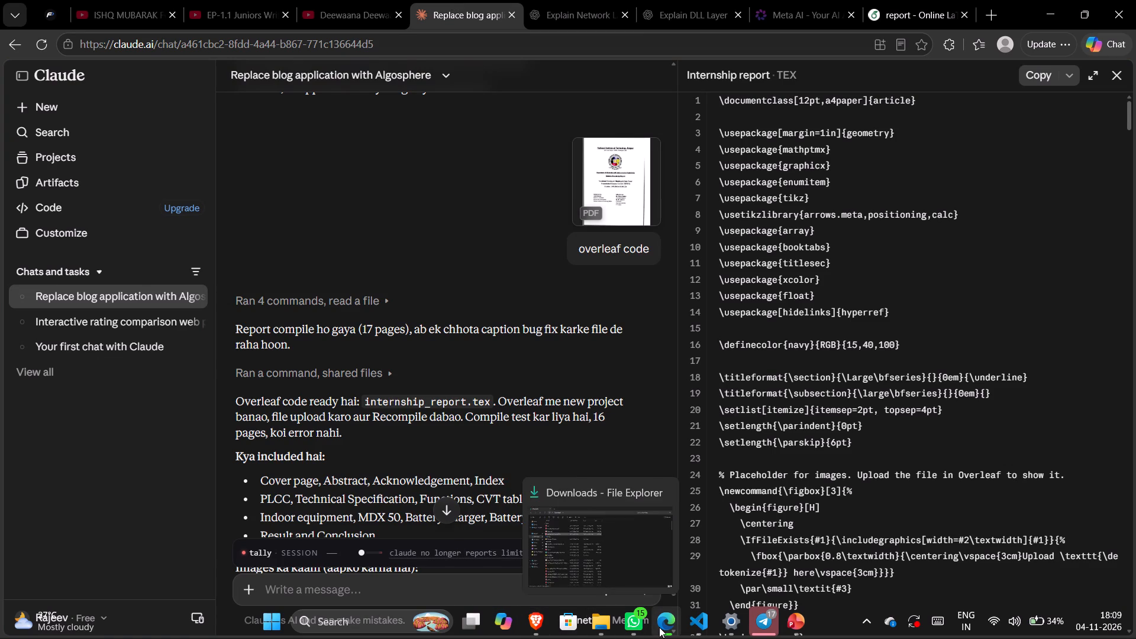
{"action": "left_click", "coordinate": [1046, 13]}
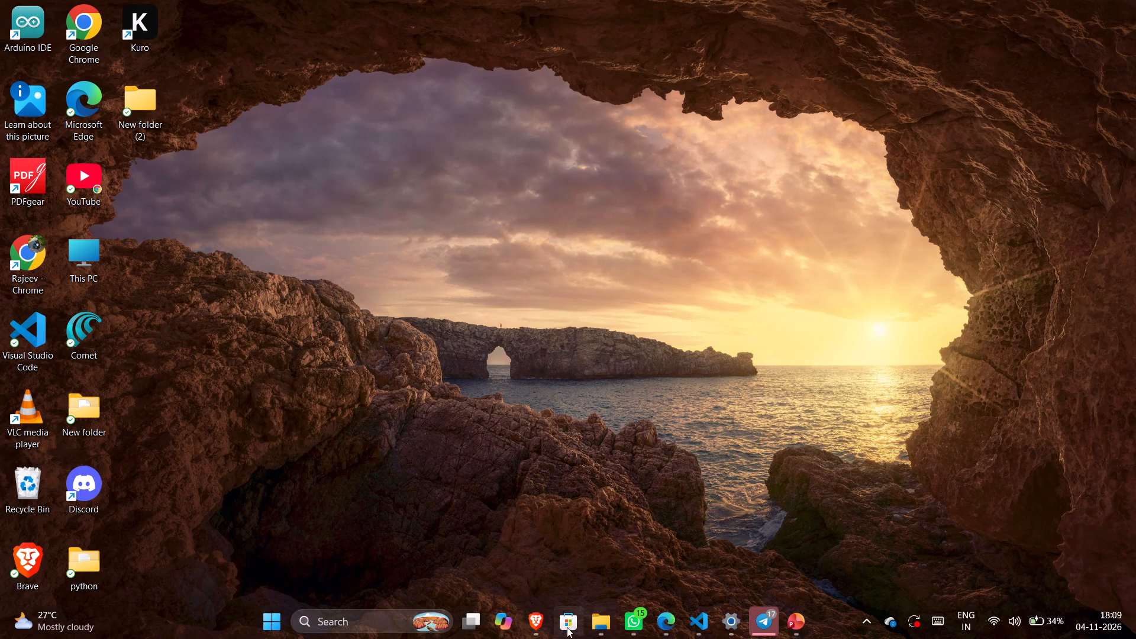
{"action": "left_click", "coordinate": [609, 625]}
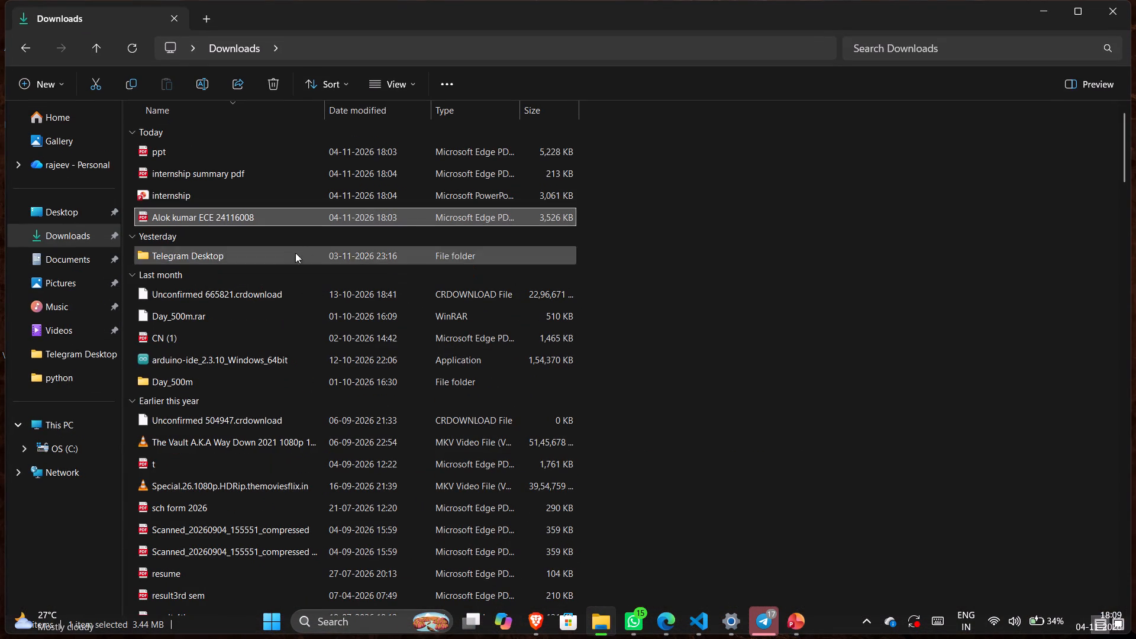
{"action": "right_click", "coordinate": [256, 164]}
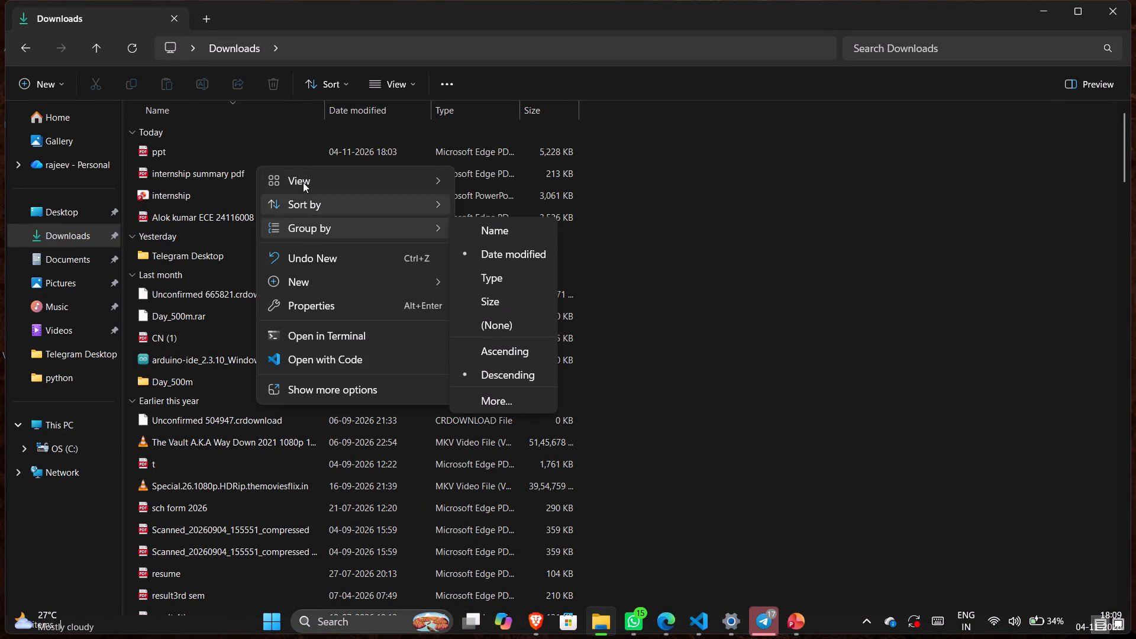
{"action": "left_click", "coordinate": [211, 166]}
{"action": "right_click", "coordinate": [211, 166]}
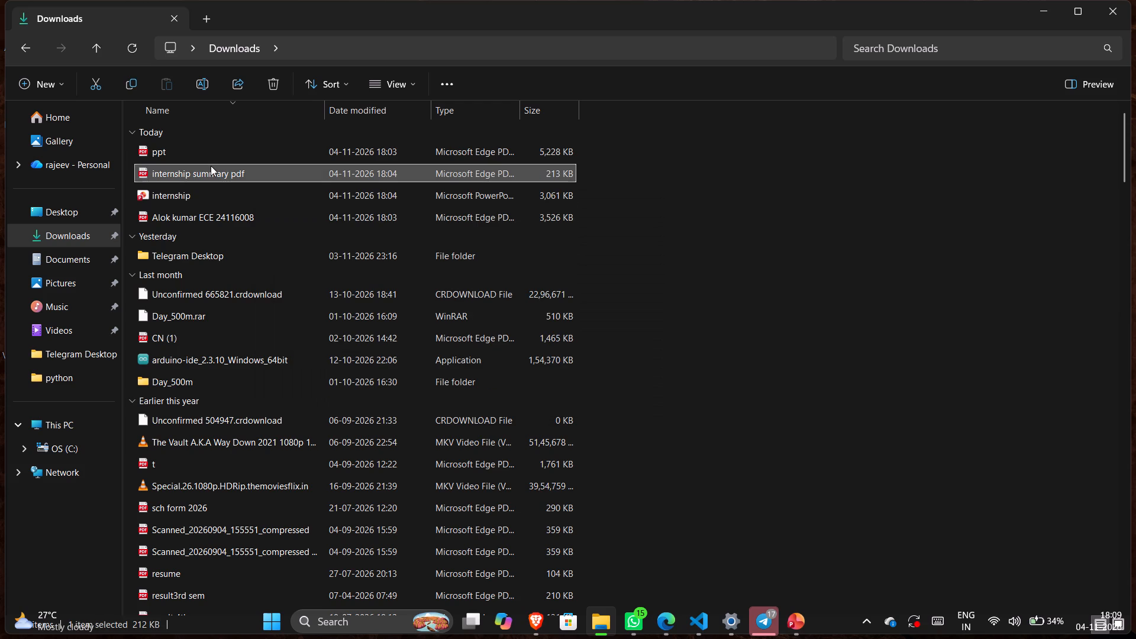
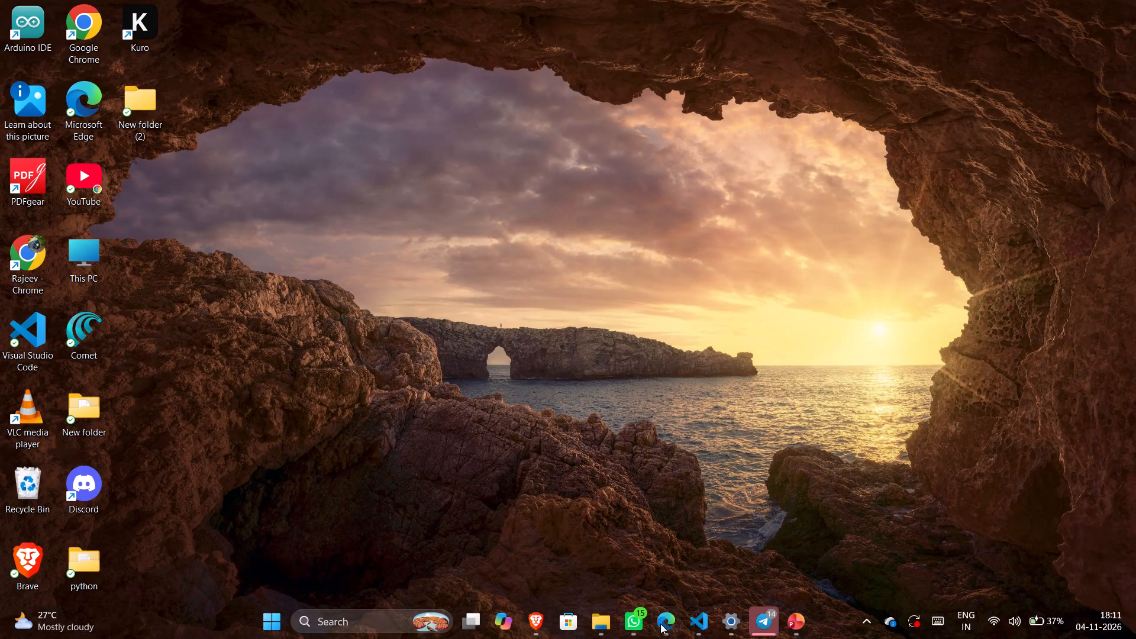
Switch to Edge, search the web for "pdf to doc" in a new tab, and open the iLovePDF PDF to Word converter.
{"action": "left_click", "coordinate": [660, 622]}
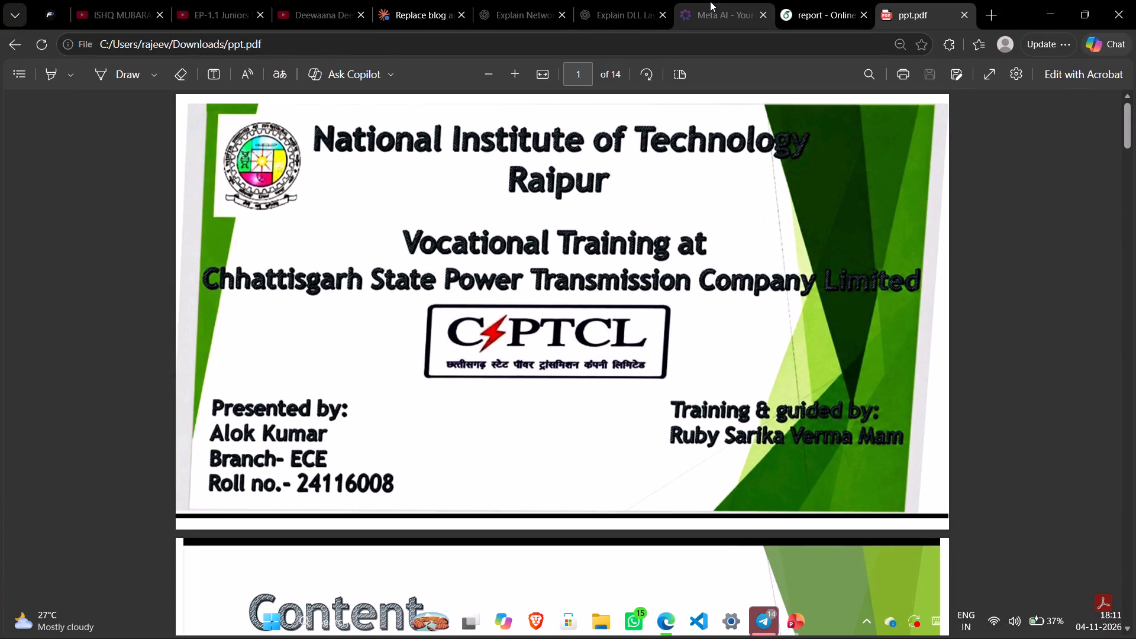
{"action": "left_click", "coordinate": [711, 1]}
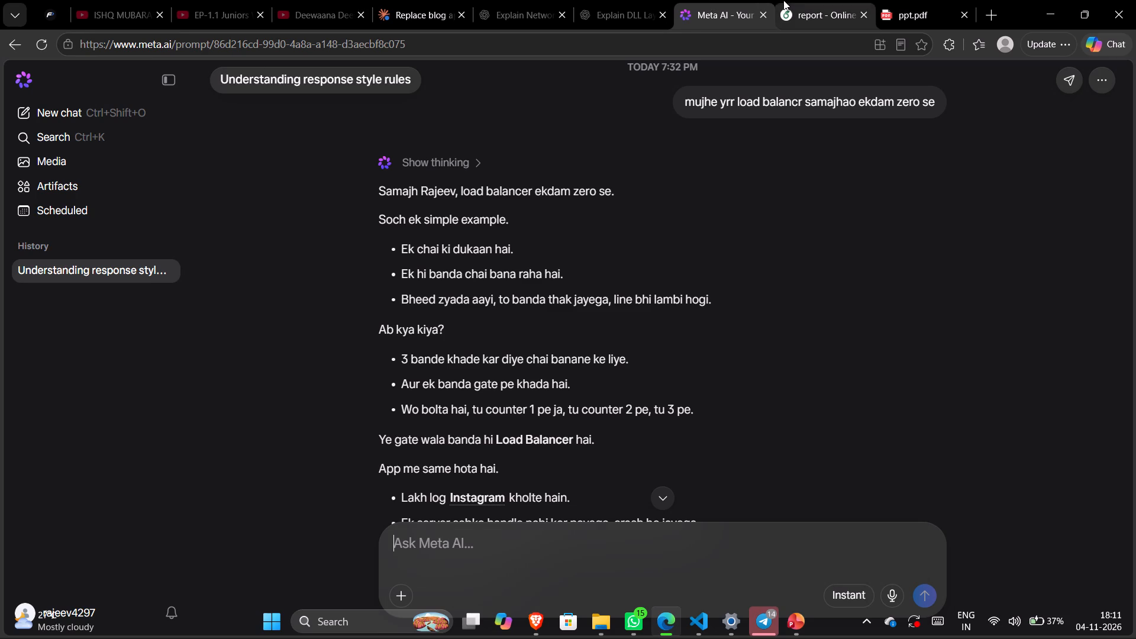
{"action": "left_click", "coordinate": [987, 20]}
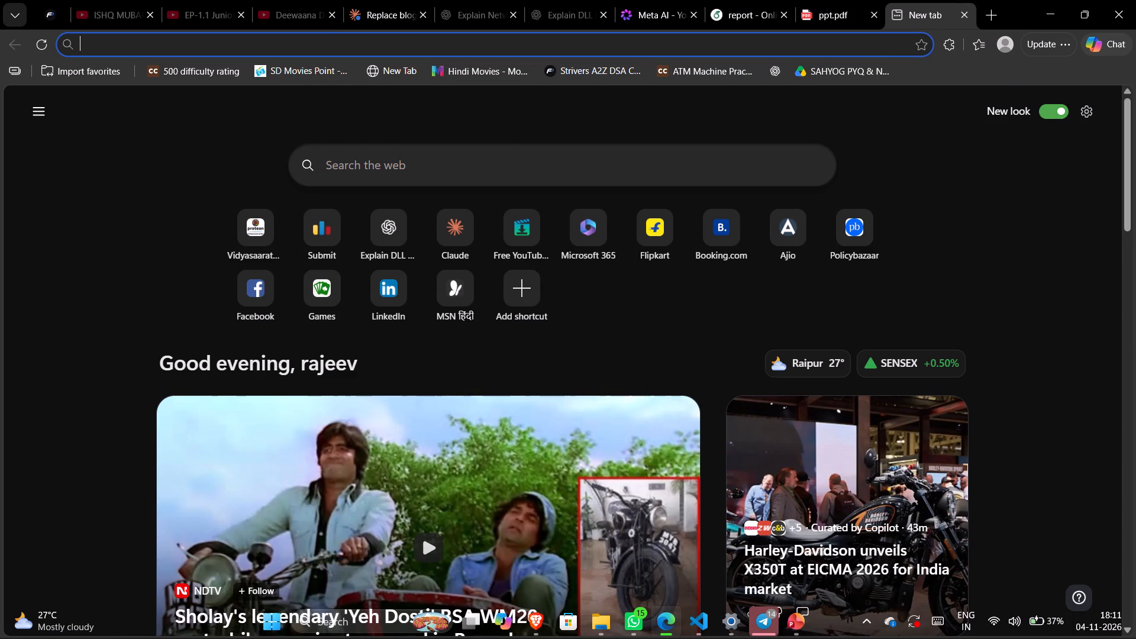
{"action": "type", "text": "pdf to doc"}
{"action": "key", "text": "Return"}
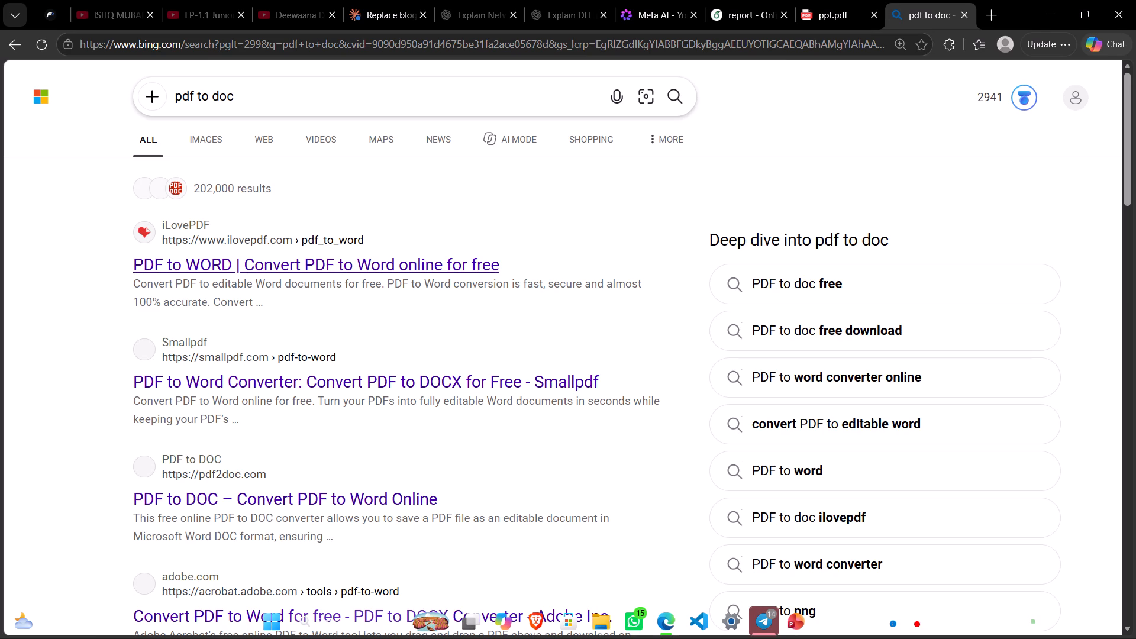
{"action": "left_click", "coordinate": [318, 273]}
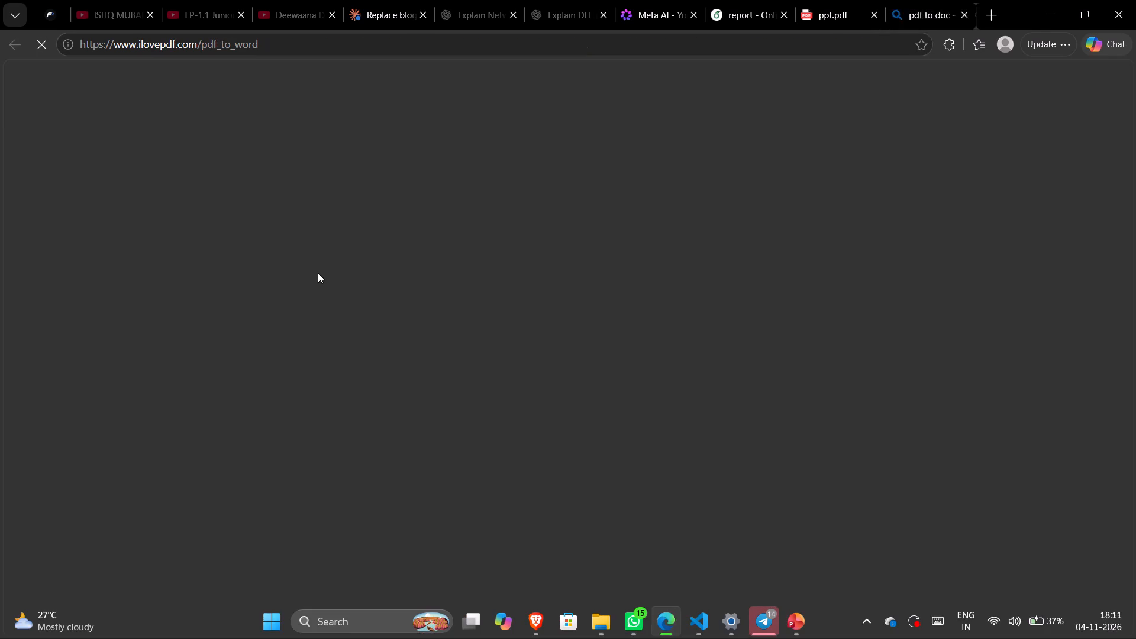
Upload the student's ECE report PDF from the Downloads folder, convert it to Word with No OCR, and download the result.
{"action": "left_click", "coordinate": [477, 257]}
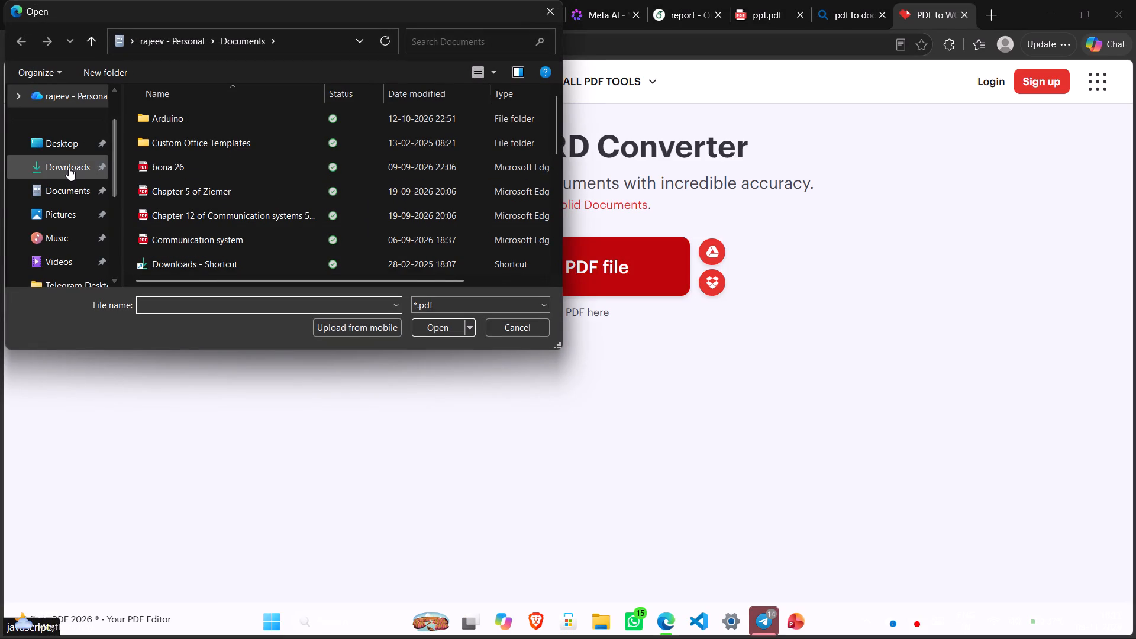
{"action": "left_click", "coordinate": [60, 169]}
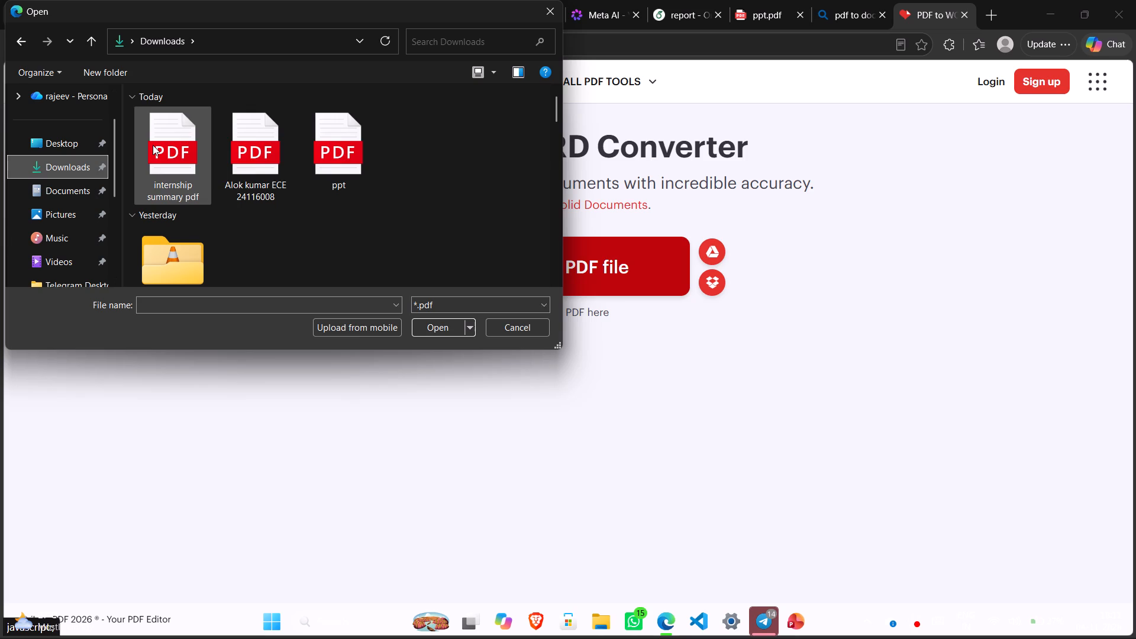
{"action": "double_click", "coordinate": [269, 149]}
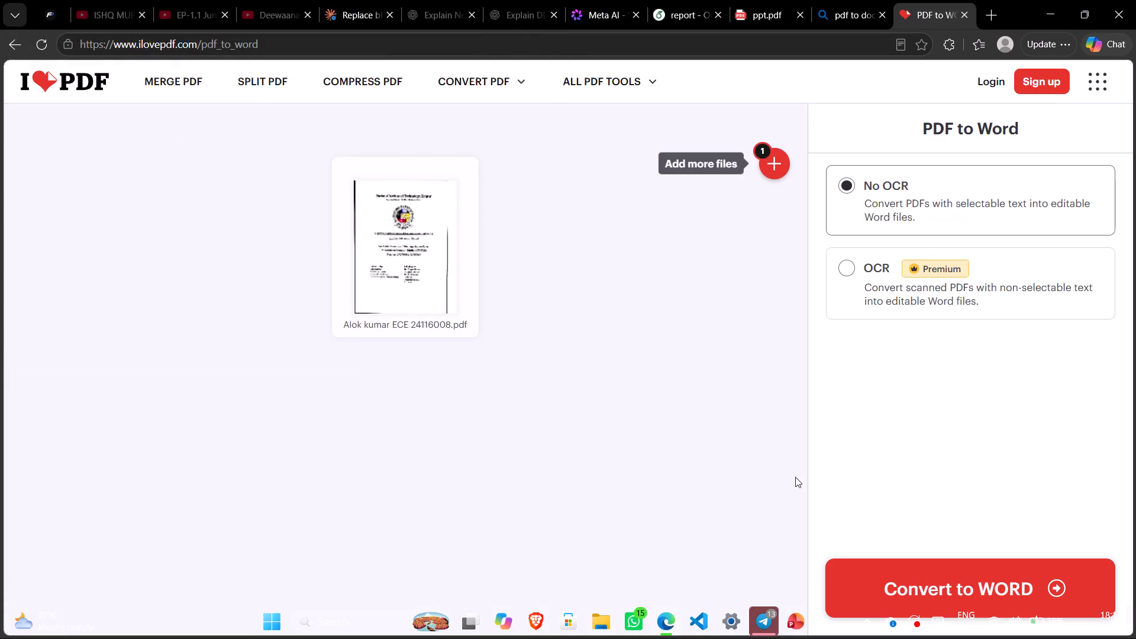
{"action": "left_click", "coordinate": [909, 576]}
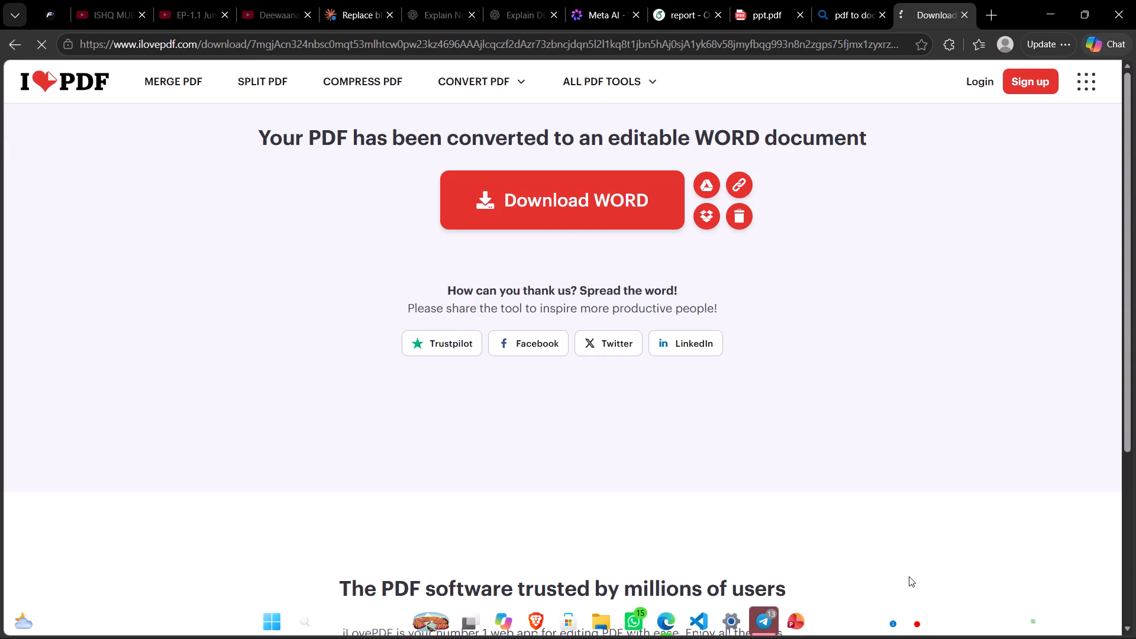
{"action": "left_click", "coordinate": [601, 211]}
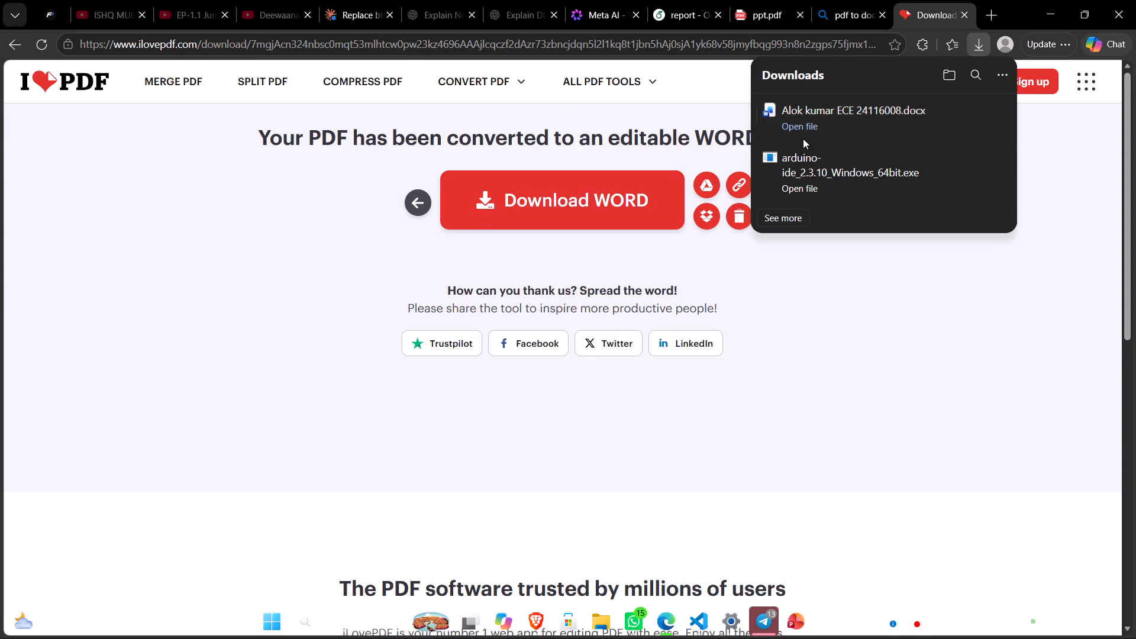
Open the downloaded docx report in Word, maximize the window, and enable editing.
{"action": "left_click", "coordinate": [798, 124]}
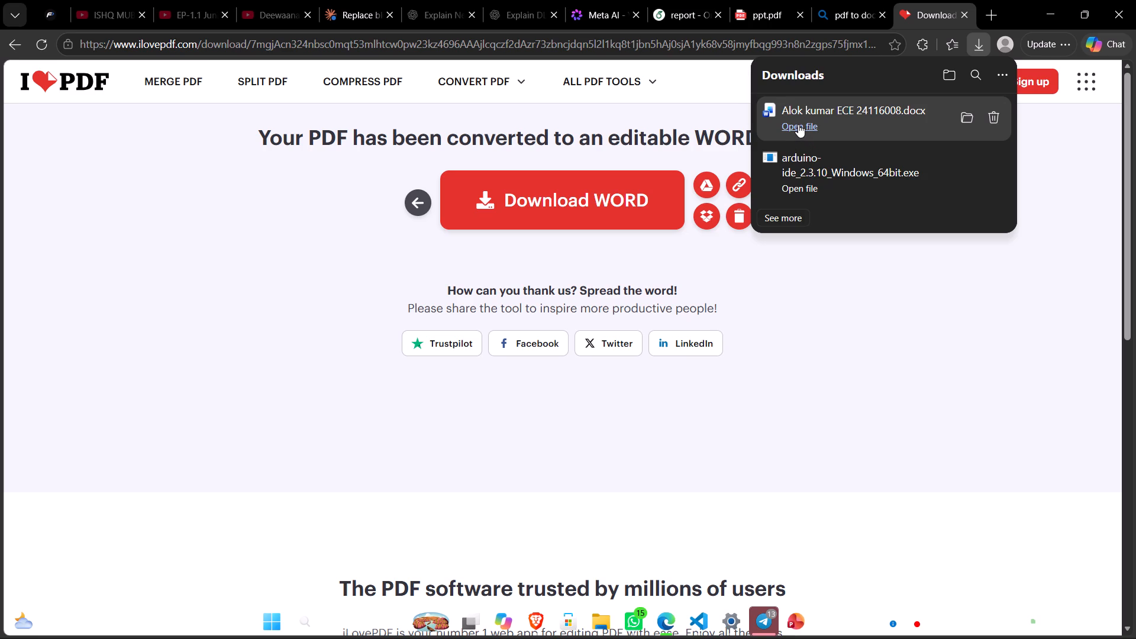
{"action": "left_click", "coordinate": [798, 124]}
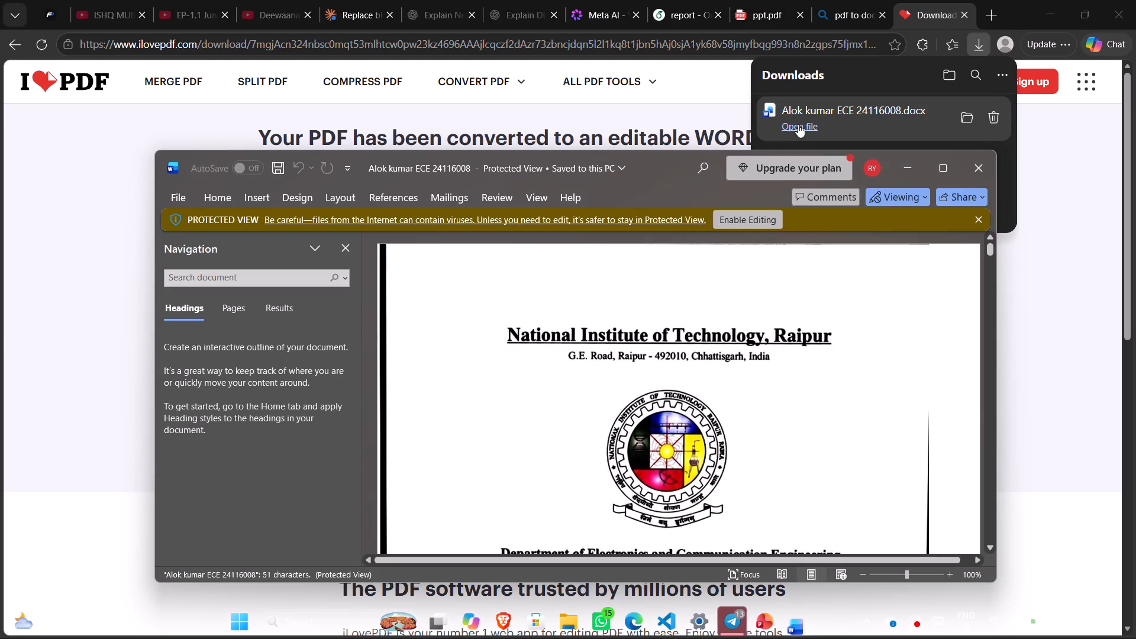
{"action": "left_click", "coordinate": [947, 157]}
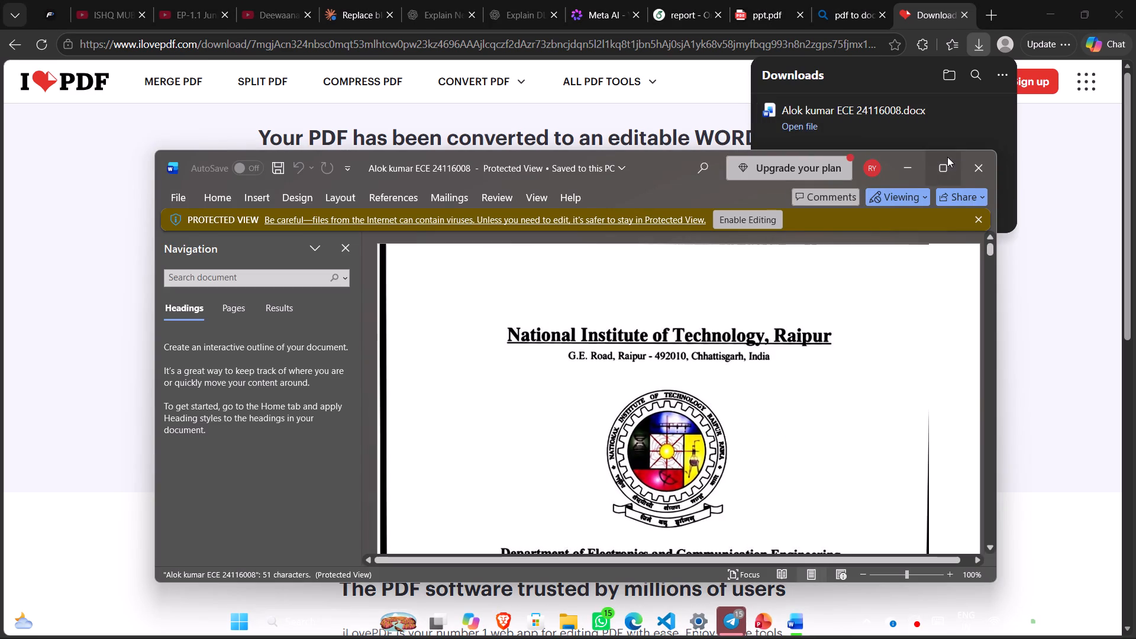
{"action": "scroll", "coordinate": [784, 566], "scroll_direction": "down", "scroll_amount": 2}
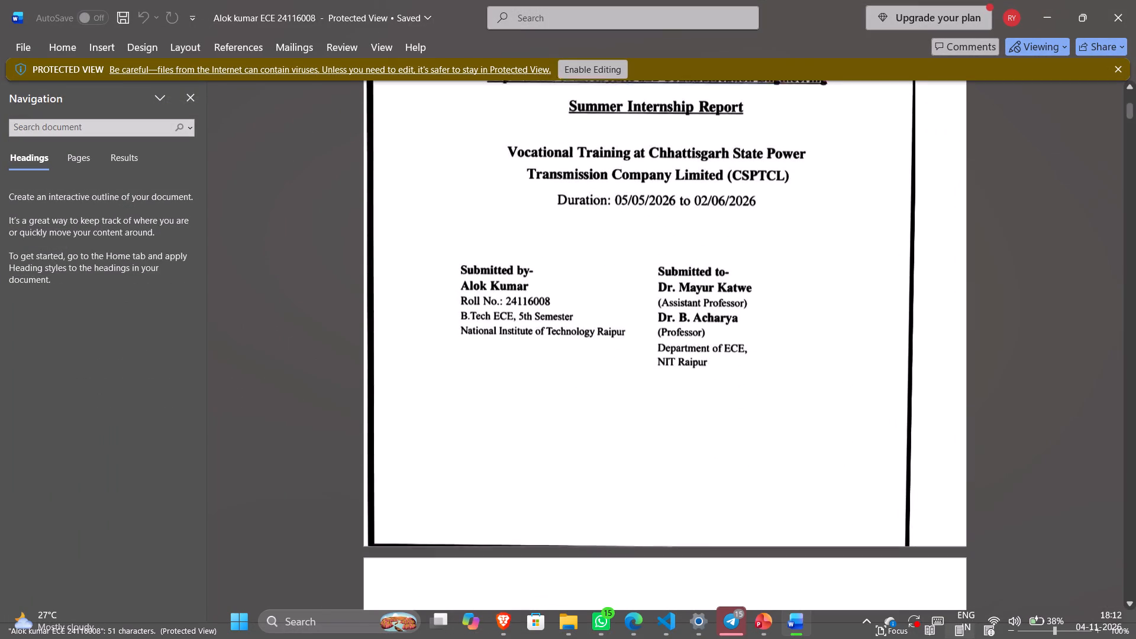
{"action": "scroll", "coordinate": [784, 566], "scroll_direction": "down", "scroll_amount": 1}
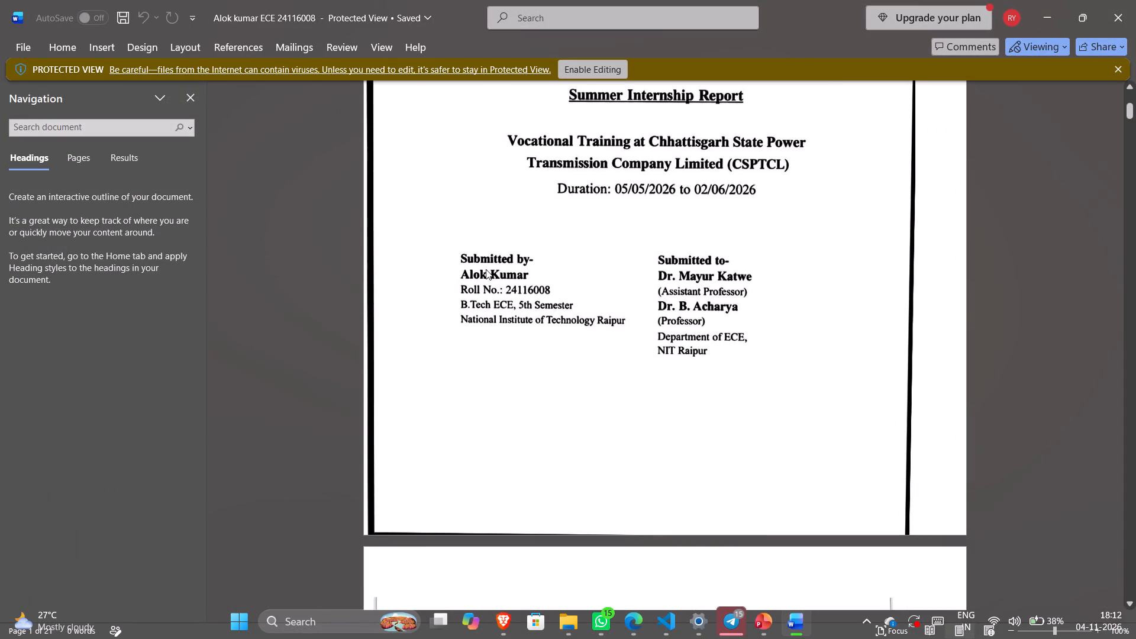
{"action": "left_click", "coordinate": [583, 63]}
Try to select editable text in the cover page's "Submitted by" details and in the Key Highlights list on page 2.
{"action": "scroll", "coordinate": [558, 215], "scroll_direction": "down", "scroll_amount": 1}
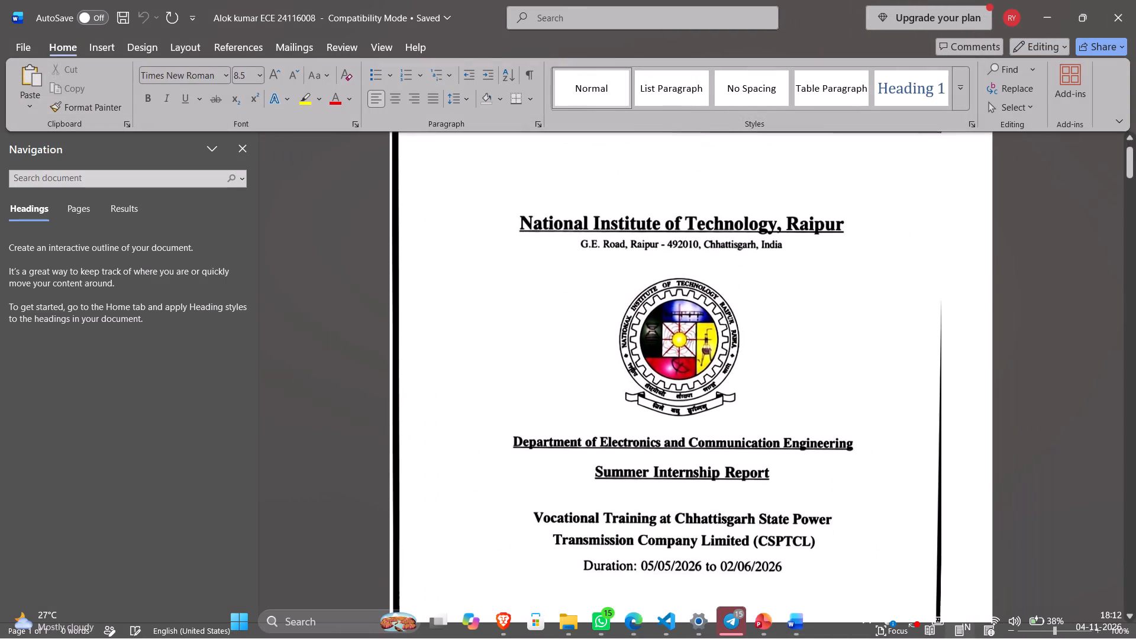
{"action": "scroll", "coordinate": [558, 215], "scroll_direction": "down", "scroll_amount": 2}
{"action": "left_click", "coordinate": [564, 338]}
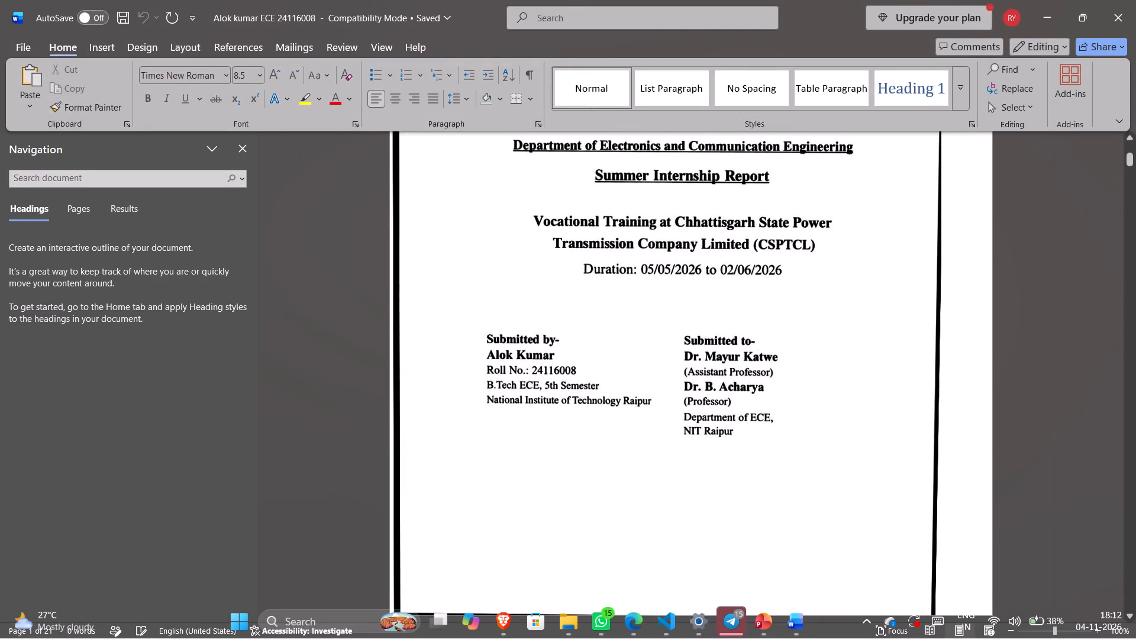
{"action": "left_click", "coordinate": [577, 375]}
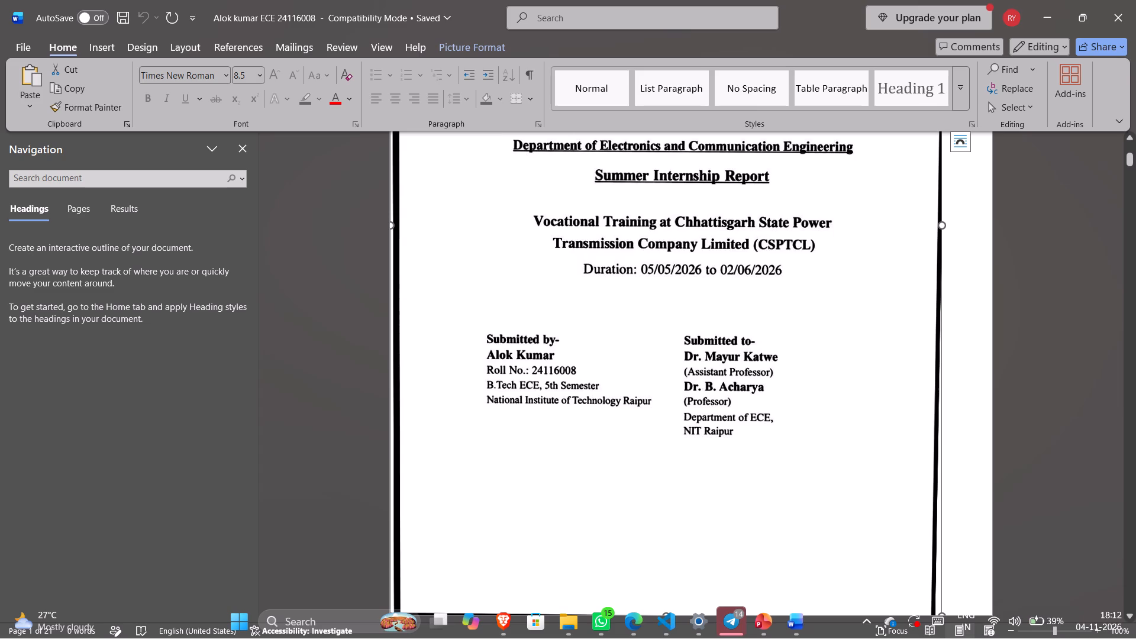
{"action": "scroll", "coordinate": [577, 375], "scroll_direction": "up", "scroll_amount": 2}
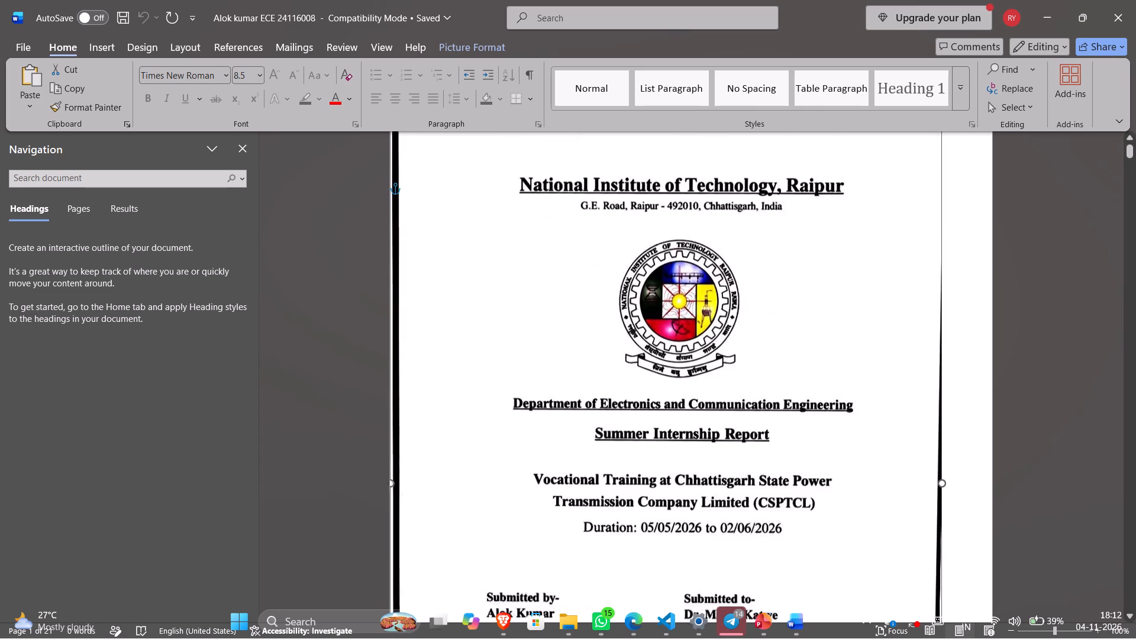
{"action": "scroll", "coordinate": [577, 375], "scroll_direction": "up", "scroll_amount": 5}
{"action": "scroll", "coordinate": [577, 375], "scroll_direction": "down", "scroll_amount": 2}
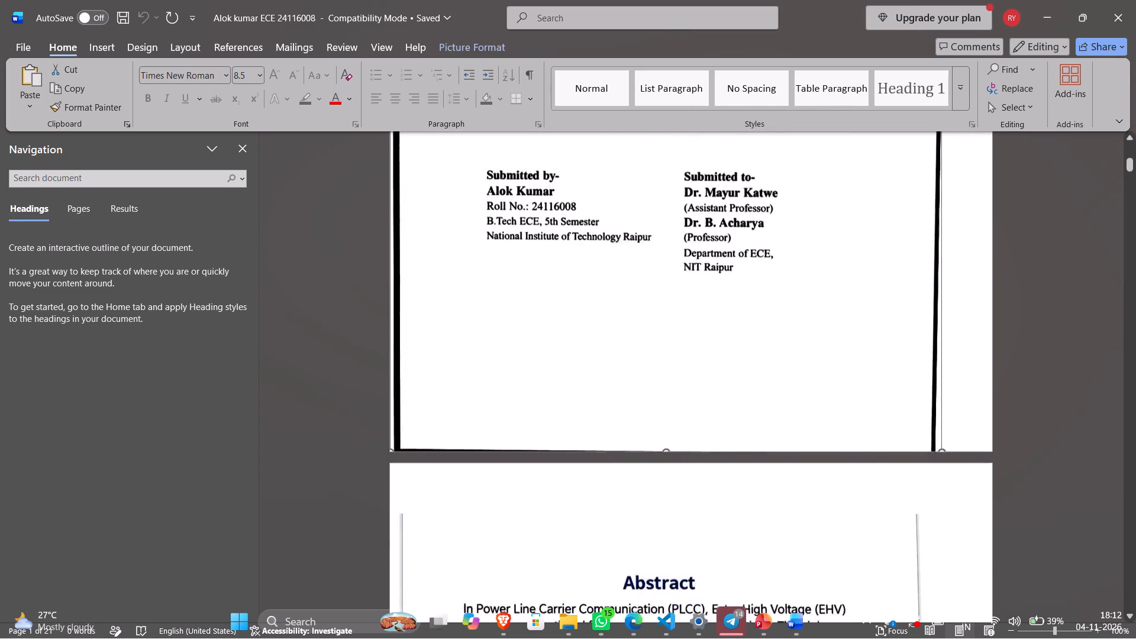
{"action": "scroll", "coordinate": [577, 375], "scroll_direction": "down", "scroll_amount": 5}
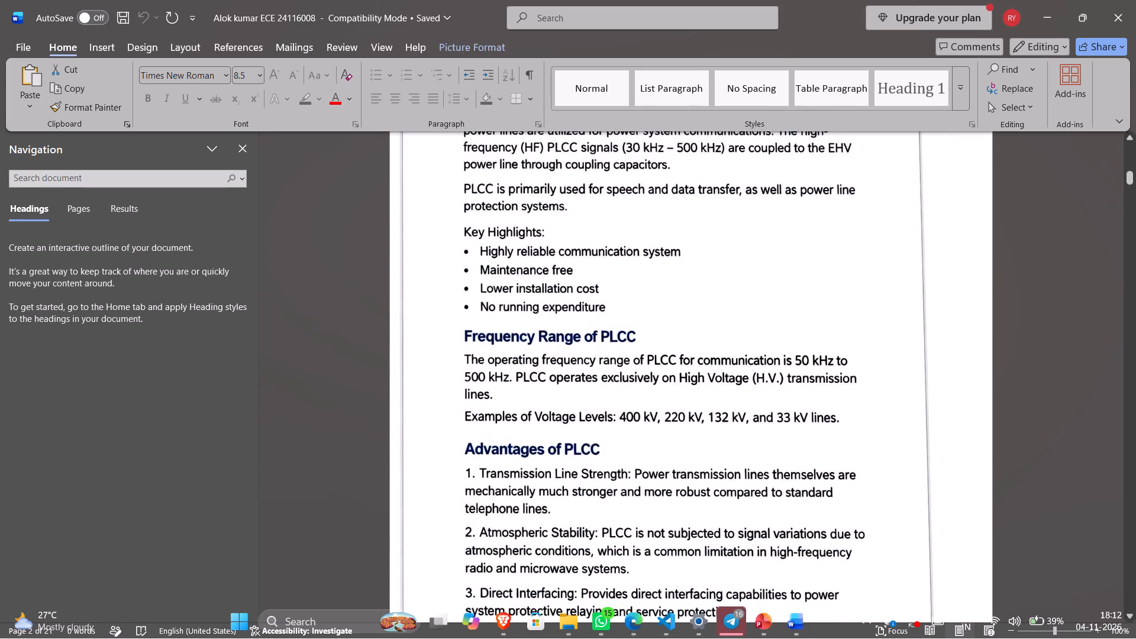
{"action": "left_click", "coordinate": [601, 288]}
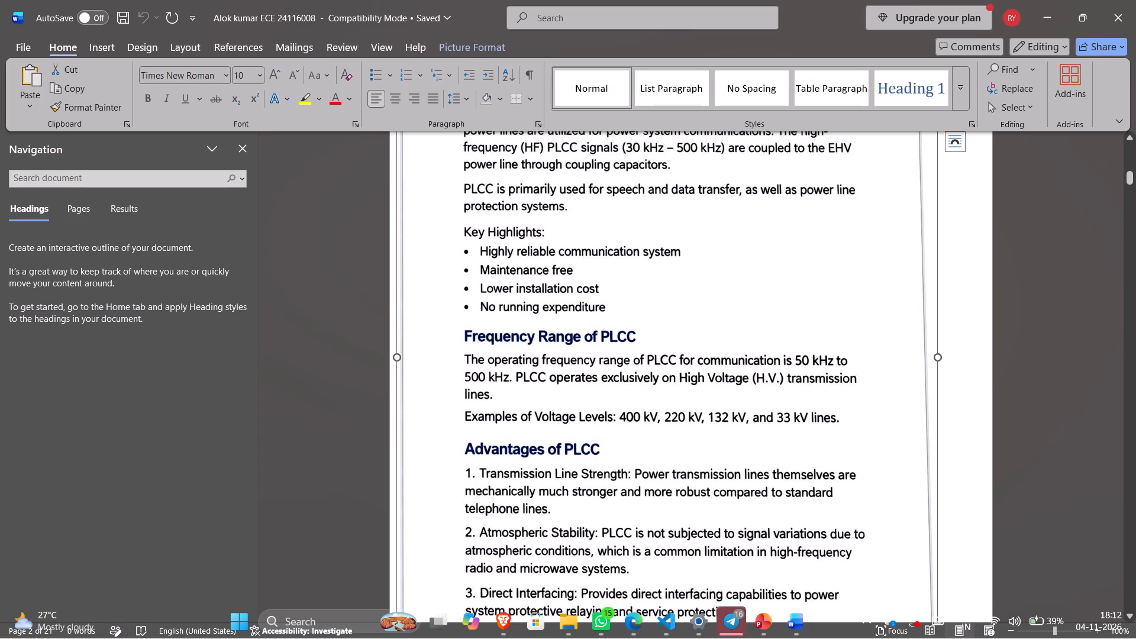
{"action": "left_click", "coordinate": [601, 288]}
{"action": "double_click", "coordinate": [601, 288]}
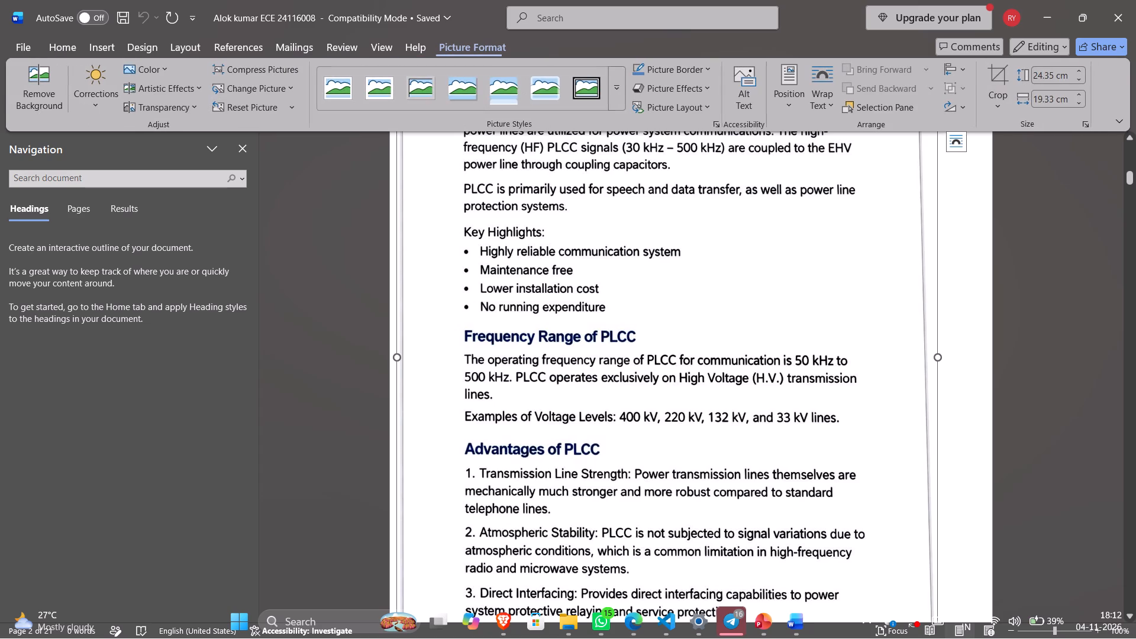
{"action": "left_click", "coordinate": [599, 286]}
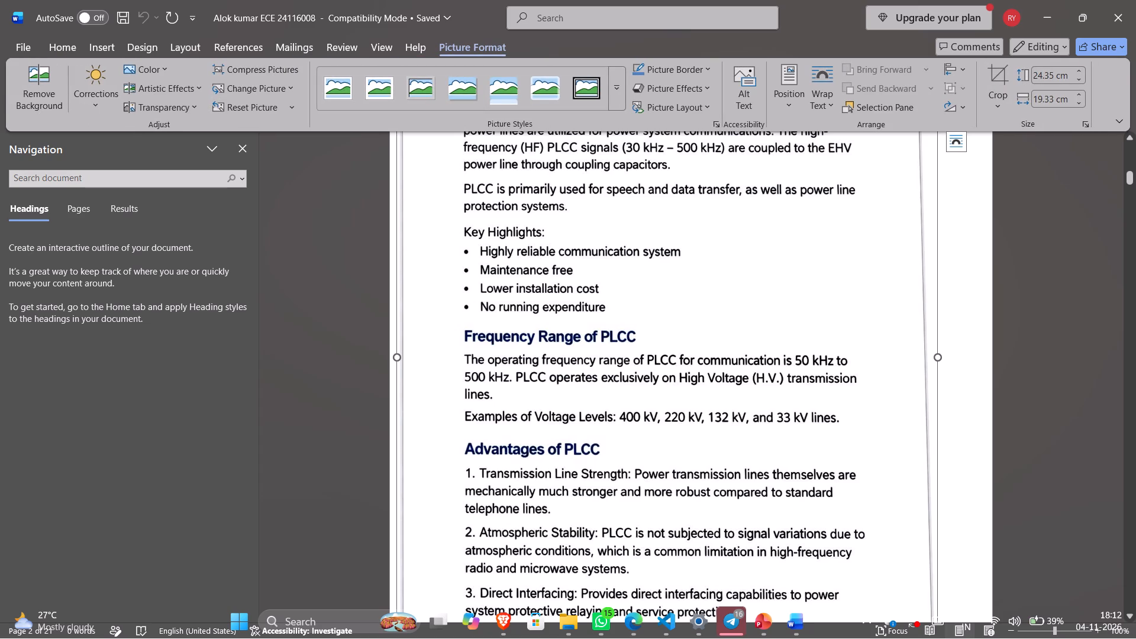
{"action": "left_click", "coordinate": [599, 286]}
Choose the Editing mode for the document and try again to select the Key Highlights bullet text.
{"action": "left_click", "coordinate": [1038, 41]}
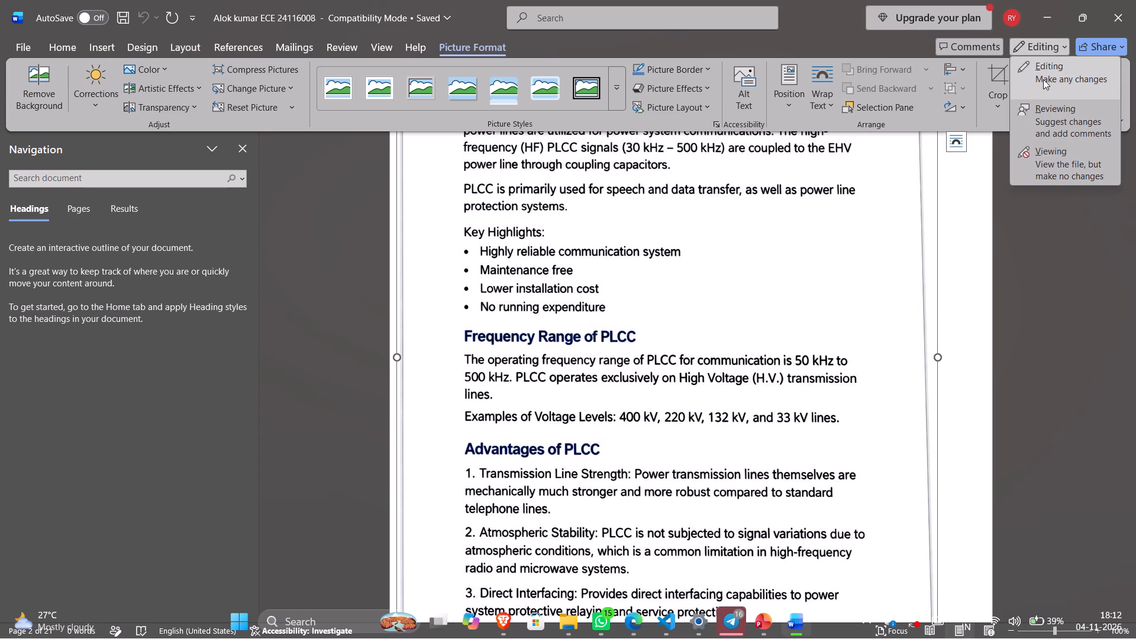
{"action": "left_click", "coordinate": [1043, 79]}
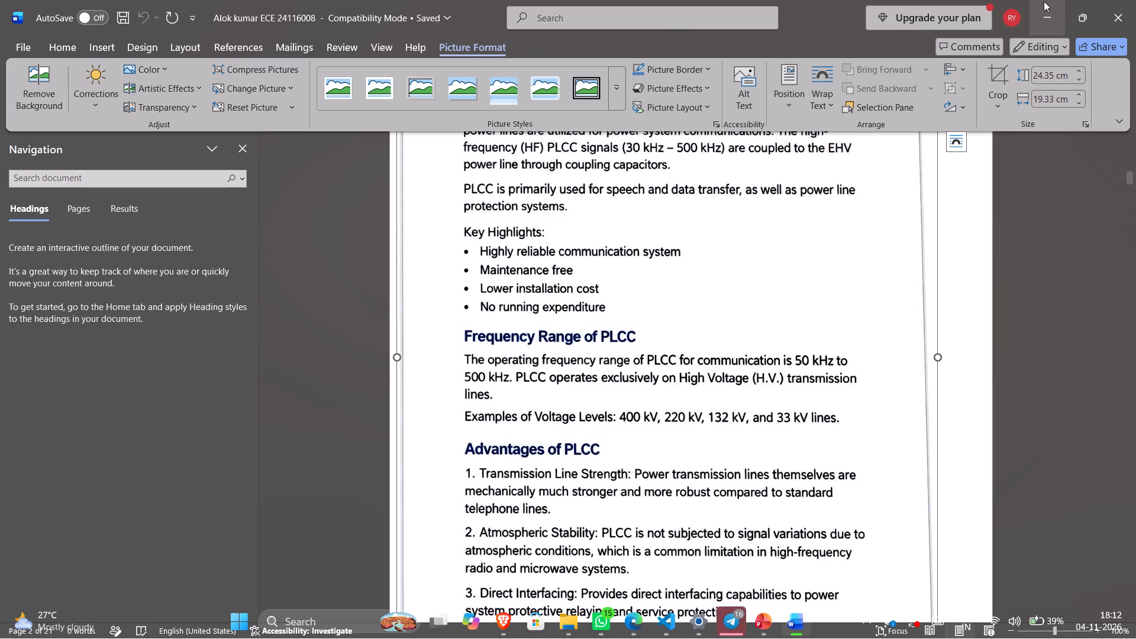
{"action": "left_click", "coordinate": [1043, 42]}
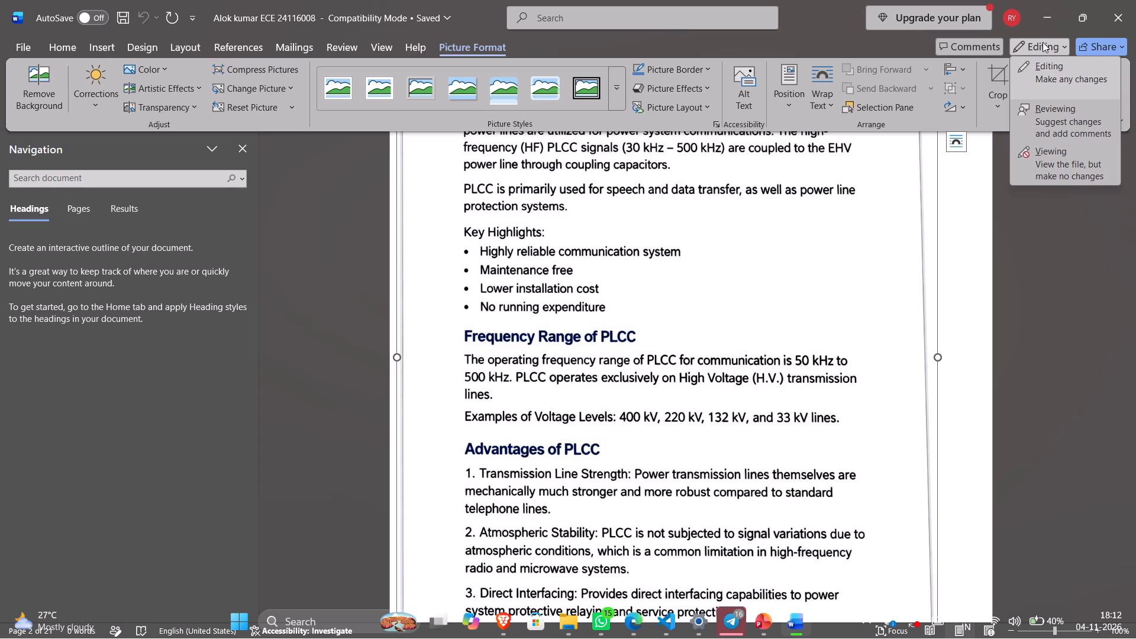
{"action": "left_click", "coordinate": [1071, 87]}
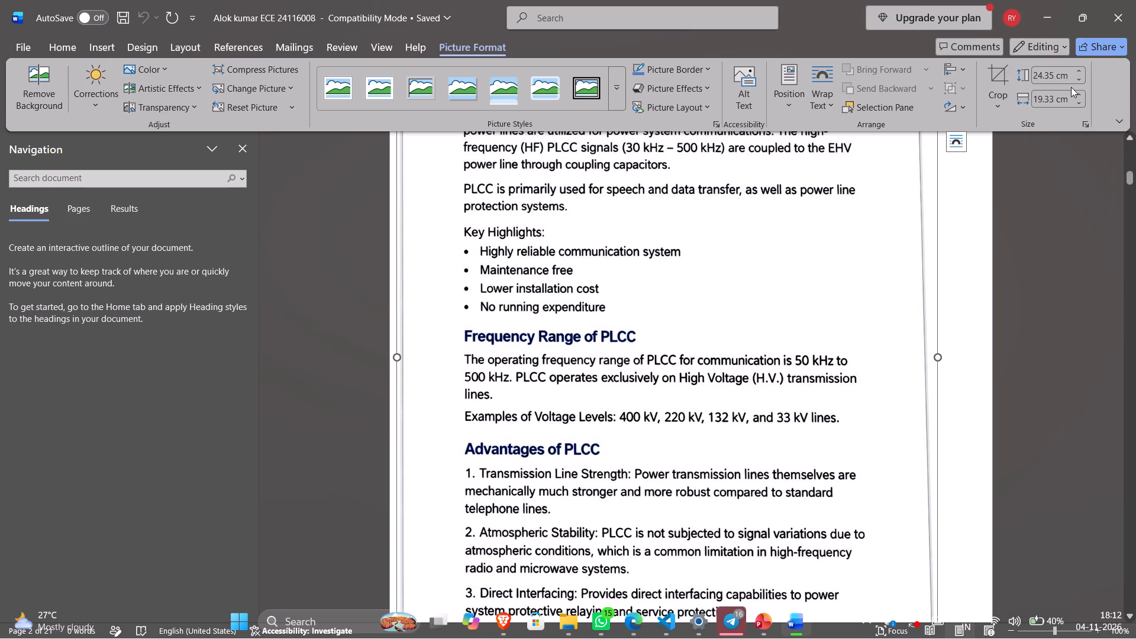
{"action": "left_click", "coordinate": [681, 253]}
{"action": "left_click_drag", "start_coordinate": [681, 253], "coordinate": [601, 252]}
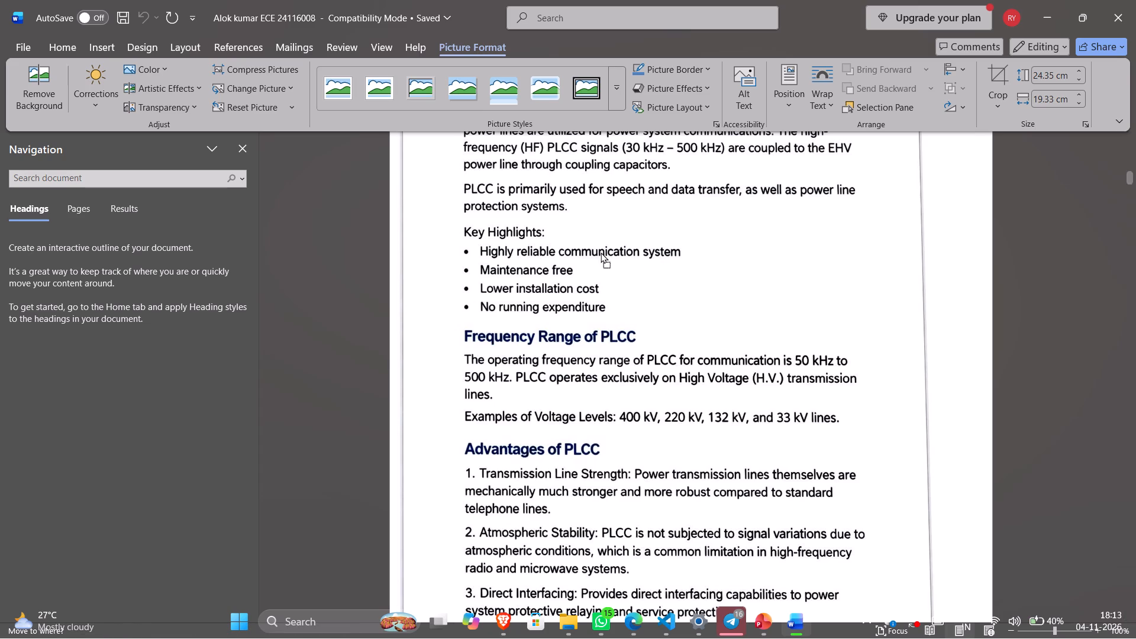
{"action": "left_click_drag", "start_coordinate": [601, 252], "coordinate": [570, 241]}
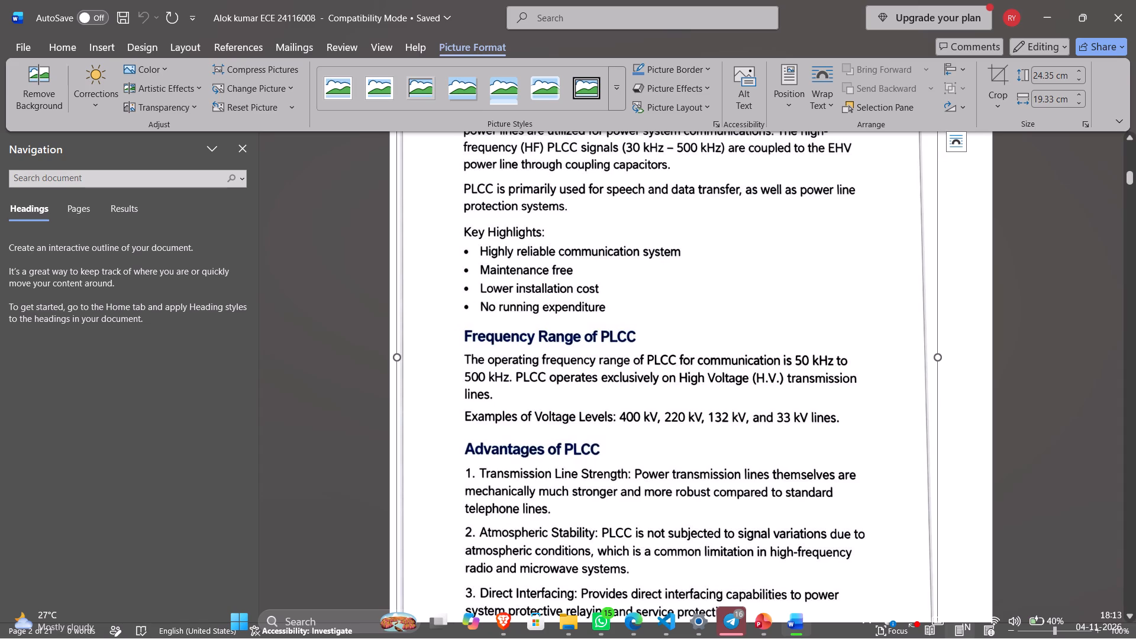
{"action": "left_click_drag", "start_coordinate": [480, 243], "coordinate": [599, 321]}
Move the scanned cover page image slightly to the right on page 1, and minimize Word to return to the browser.
{"action": "scroll", "coordinate": [711, 638], "scroll_direction": "up", "scroll_amount": 3}
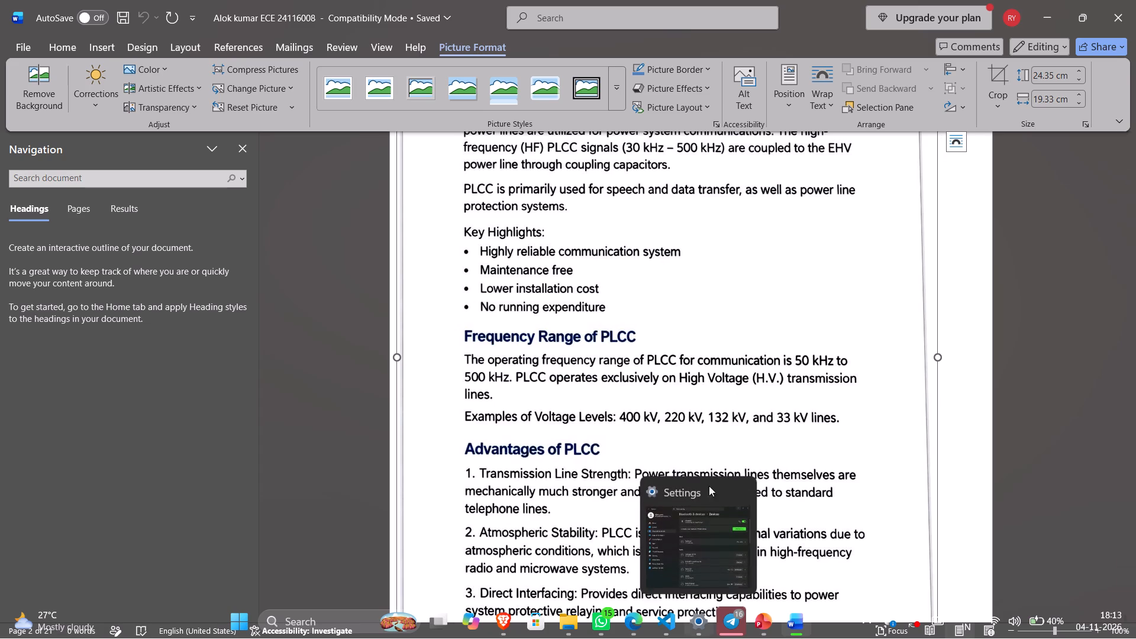
{"action": "scroll", "coordinate": [698, 438], "scroll_direction": "up", "scroll_amount": 3}
{"action": "scroll", "coordinate": [698, 438], "scroll_direction": "down", "scroll_amount": 1}
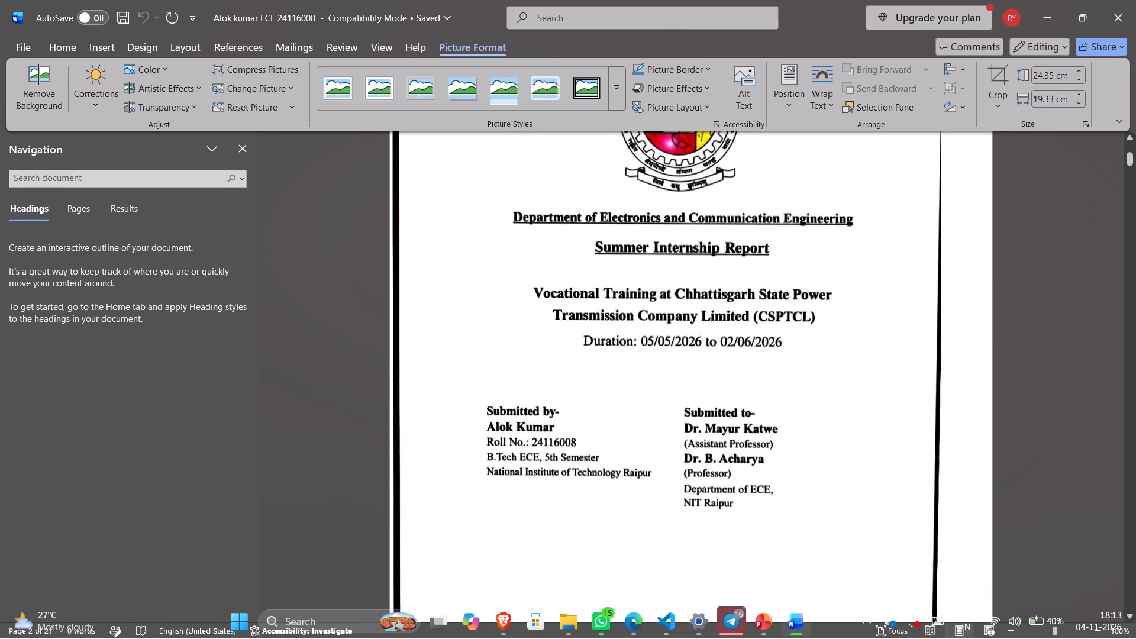
{"action": "scroll", "coordinate": [698, 438], "scroll_direction": "down", "scroll_amount": 1}
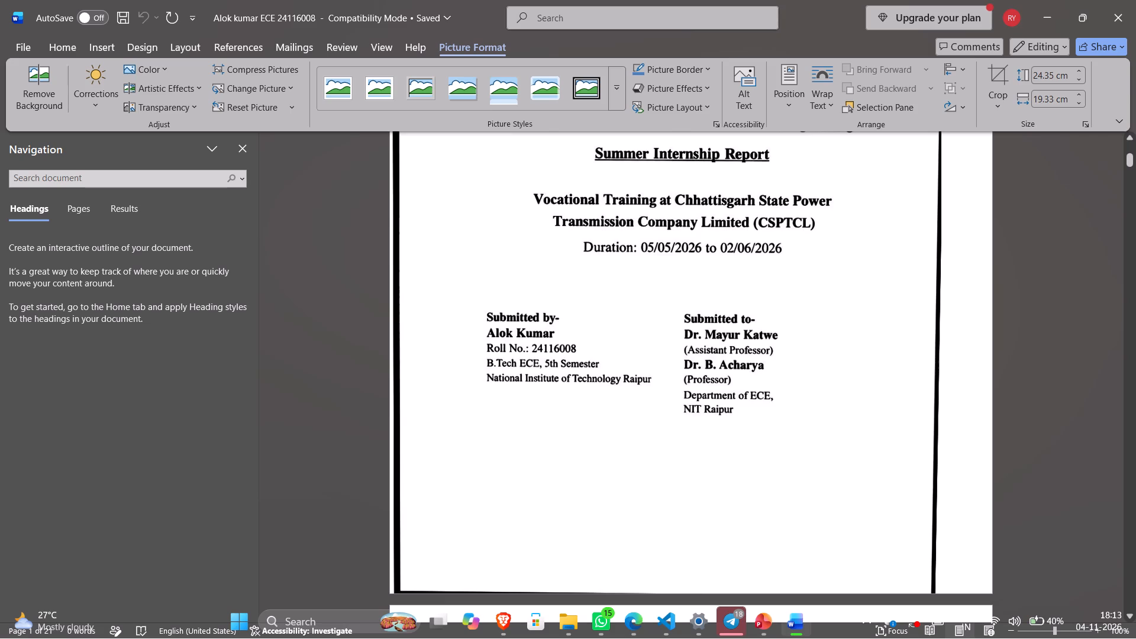
{"action": "left_click_drag", "start_coordinate": [477, 295], "coordinate": [528, 294]}
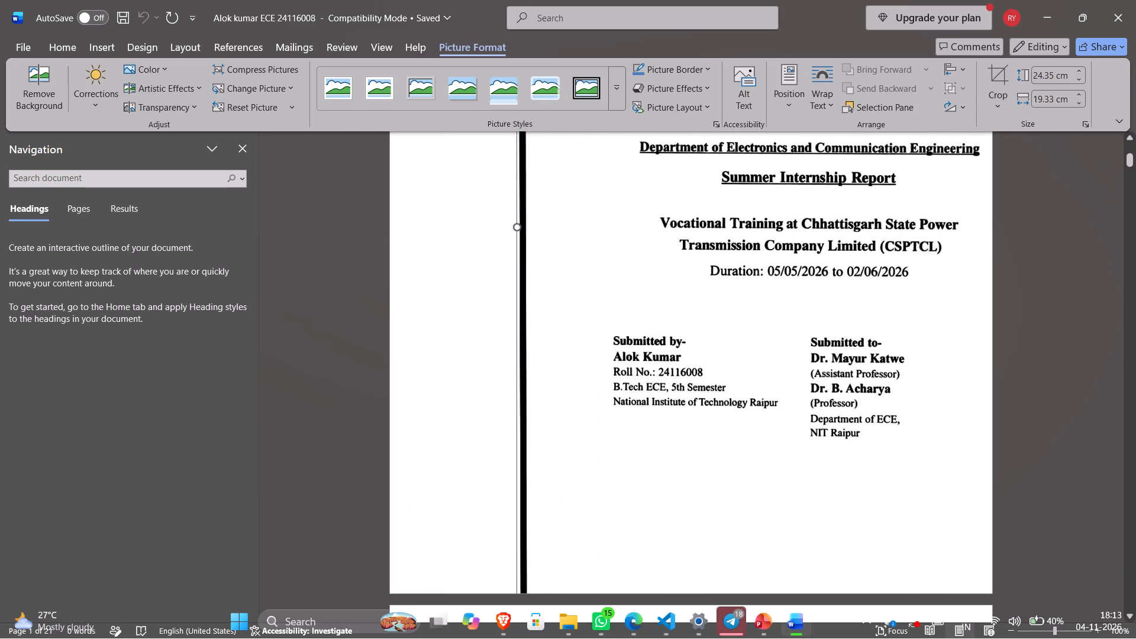
{"action": "left_click_drag", "start_coordinate": [528, 294], "coordinate": [500, 281]}
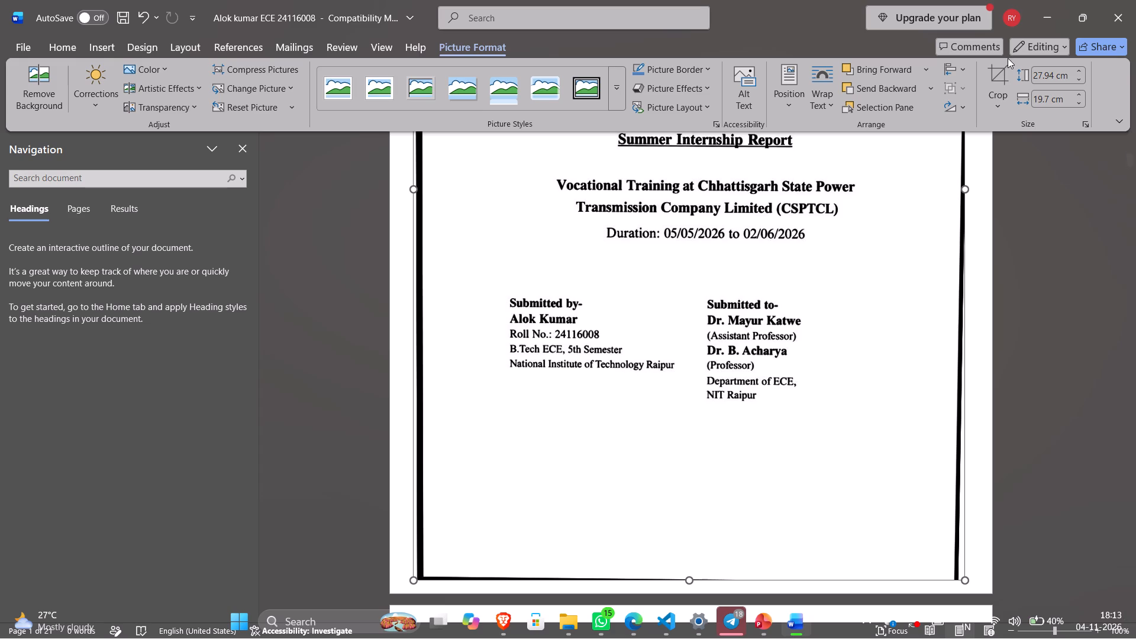
{"action": "left_click", "coordinate": [1050, 20]}
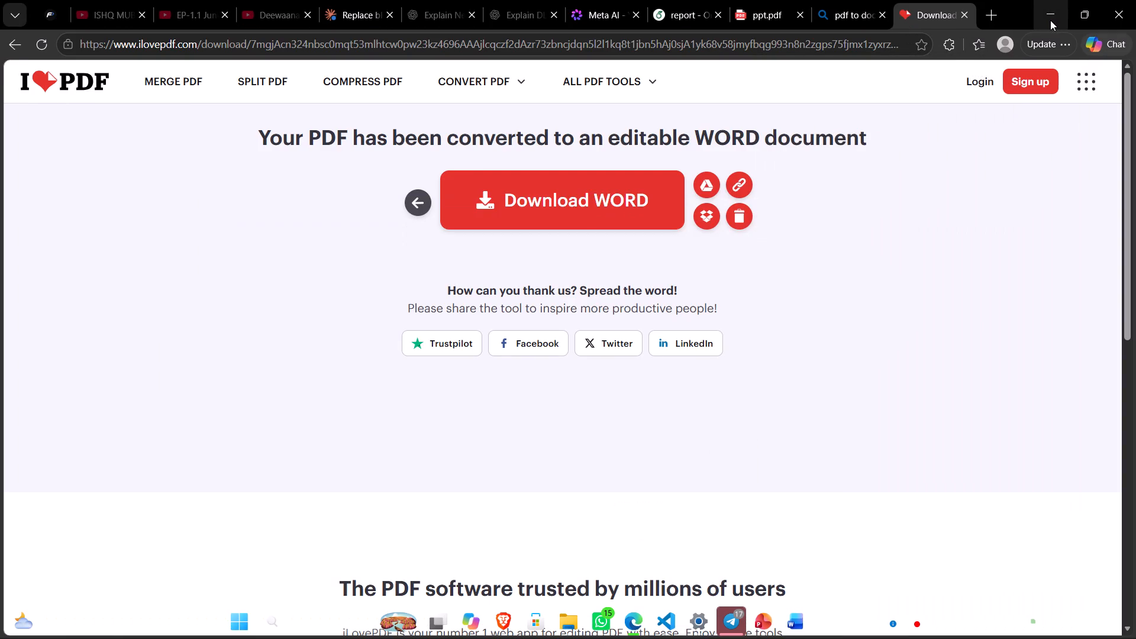
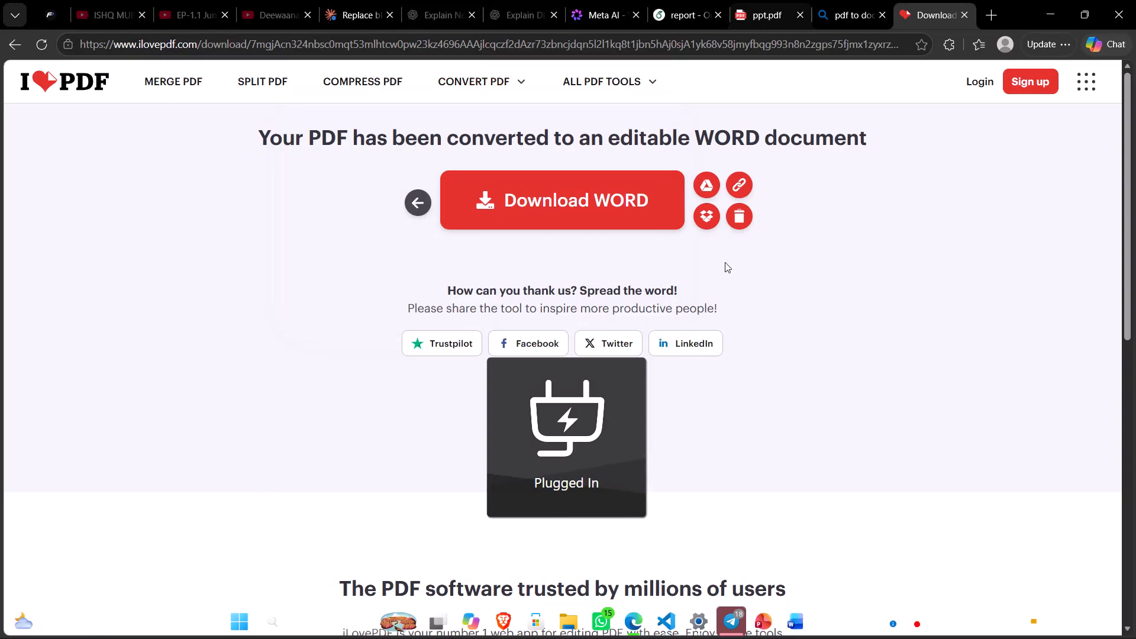
Switch to the open internship presentation in PowerPoint.
{"action": "left_click", "coordinate": [759, 634]}
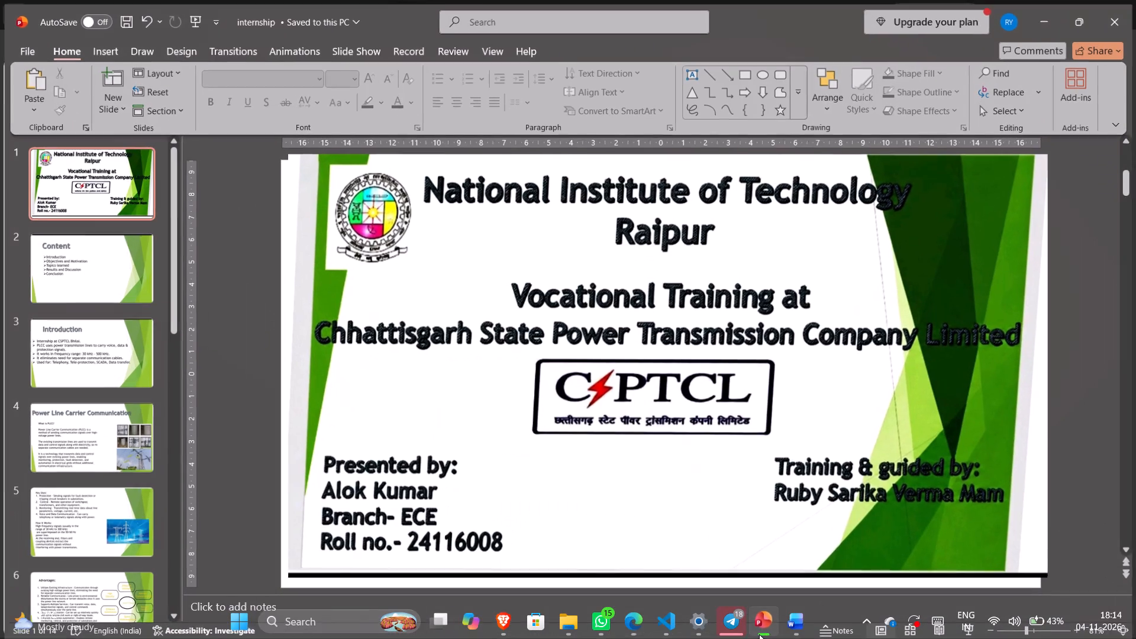
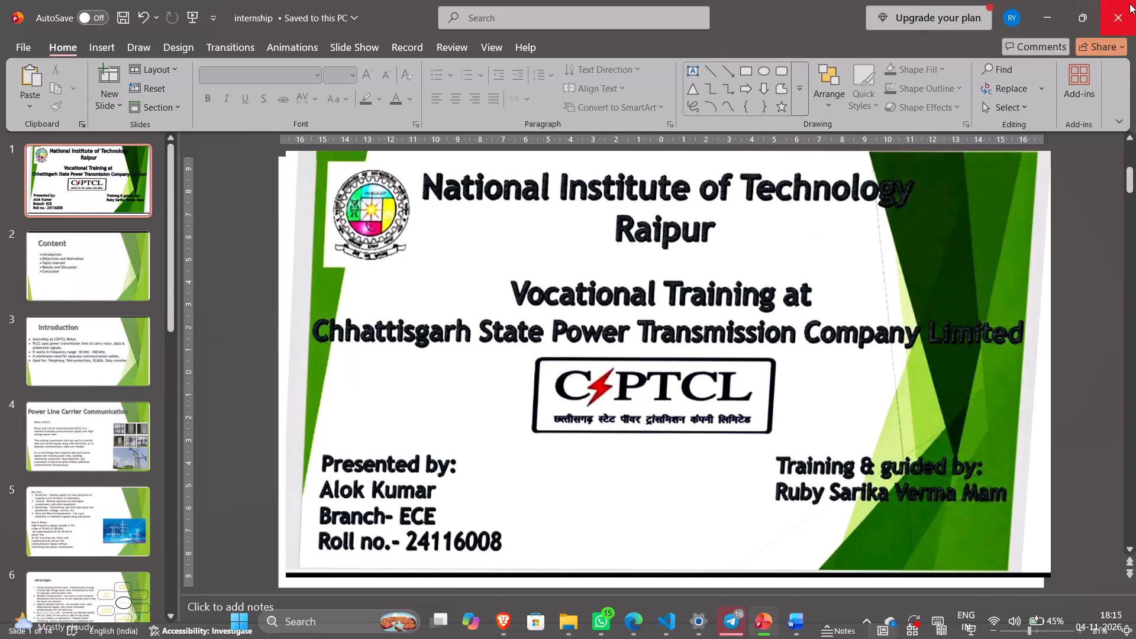
{"action": "left_click", "coordinate": [1129, 4]}
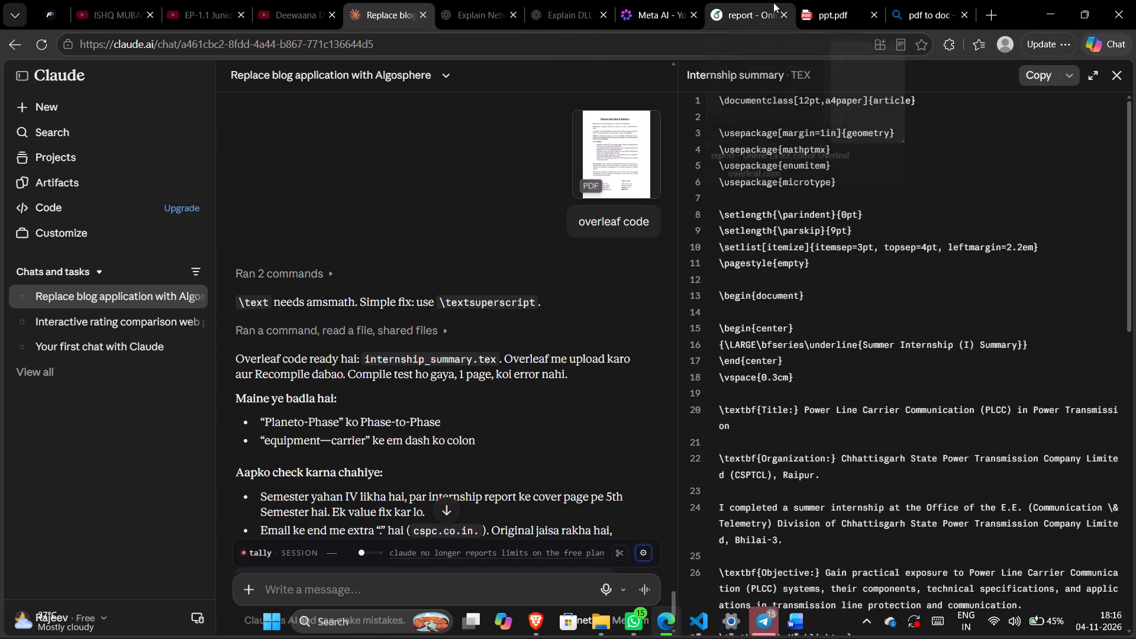
{"action": "left_click", "coordinate": [597, 423]}
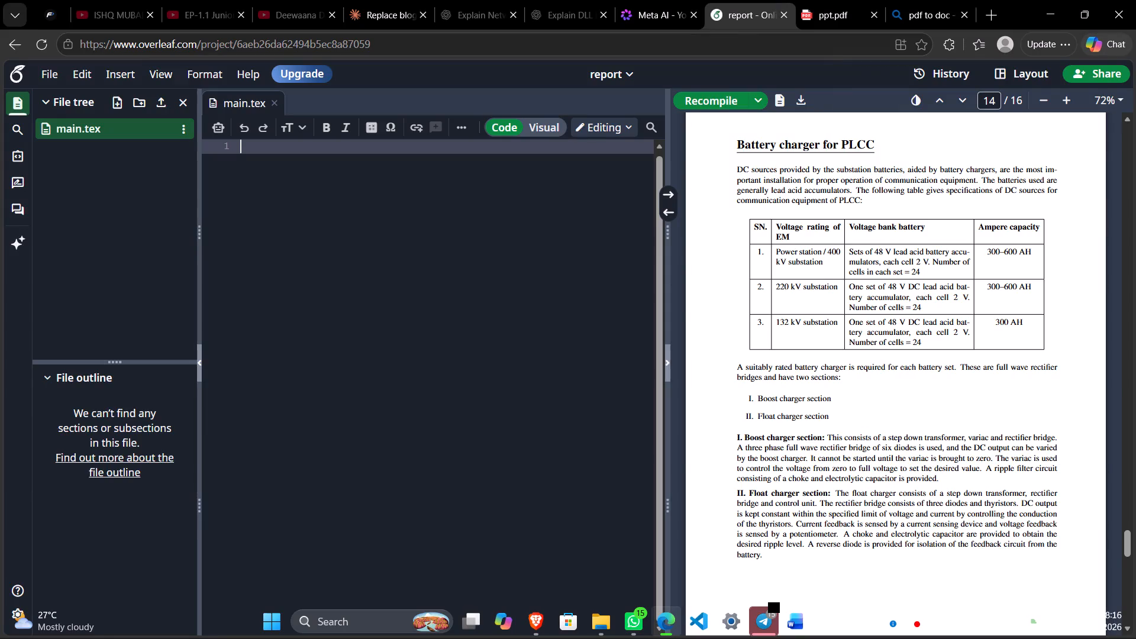
{"action": "left_click", "coordinate": [597, 423]}
{"action": "key", "text": "ctrl+v"}
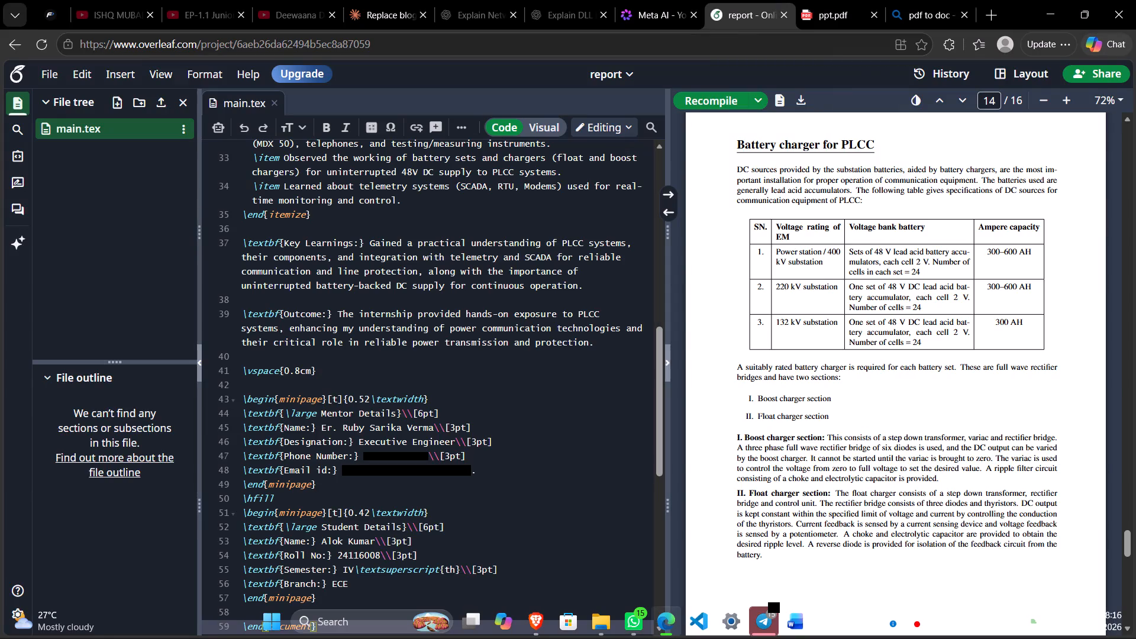
{"action": "left_click", "coordinate": [710, 96]}
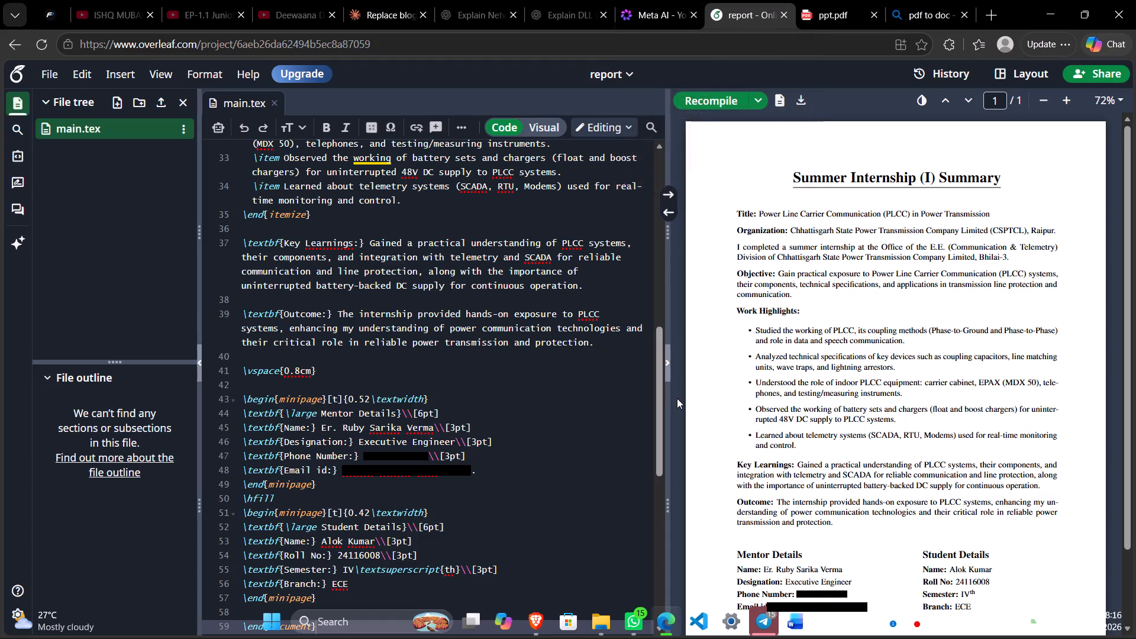
Open the internship summary PDF from Downloads, check its content against the compiled version, and close it.
{"action": "left_click", "coordinate": [595, 625]}
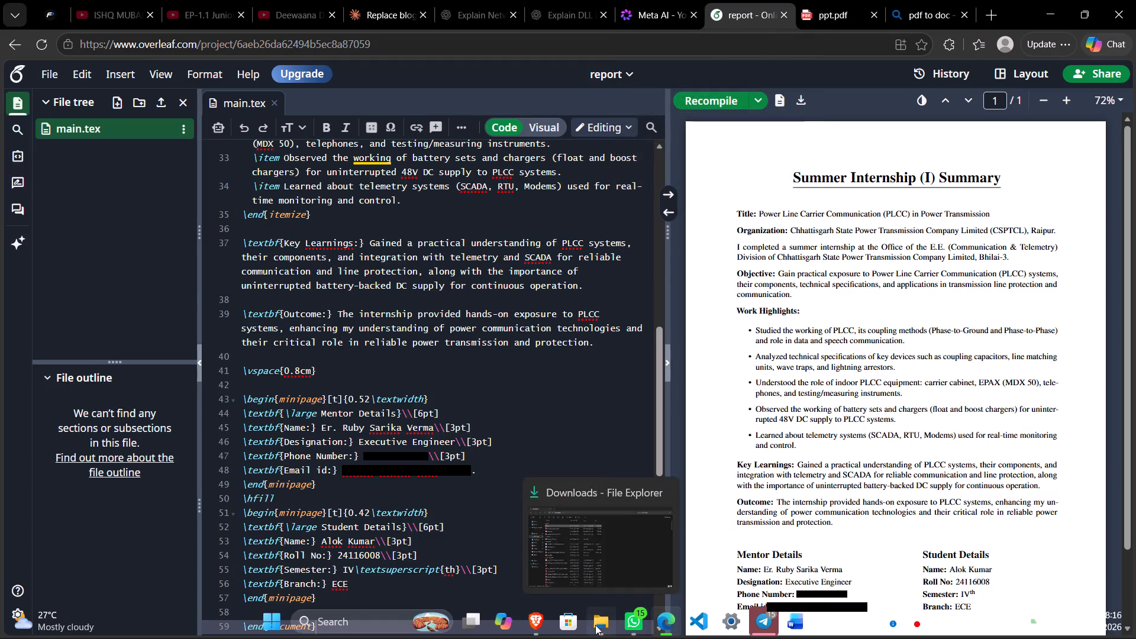
{"action": "left_click", "coordinate": [282, 177]}
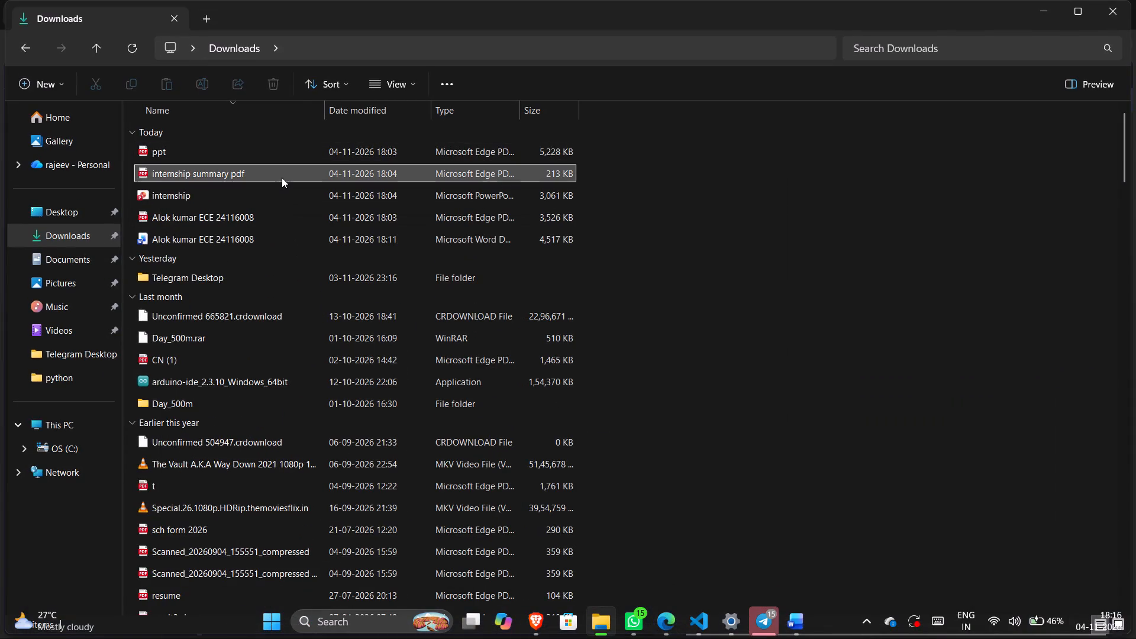
{"action": "left_click", "coordinate": [282, 177]}
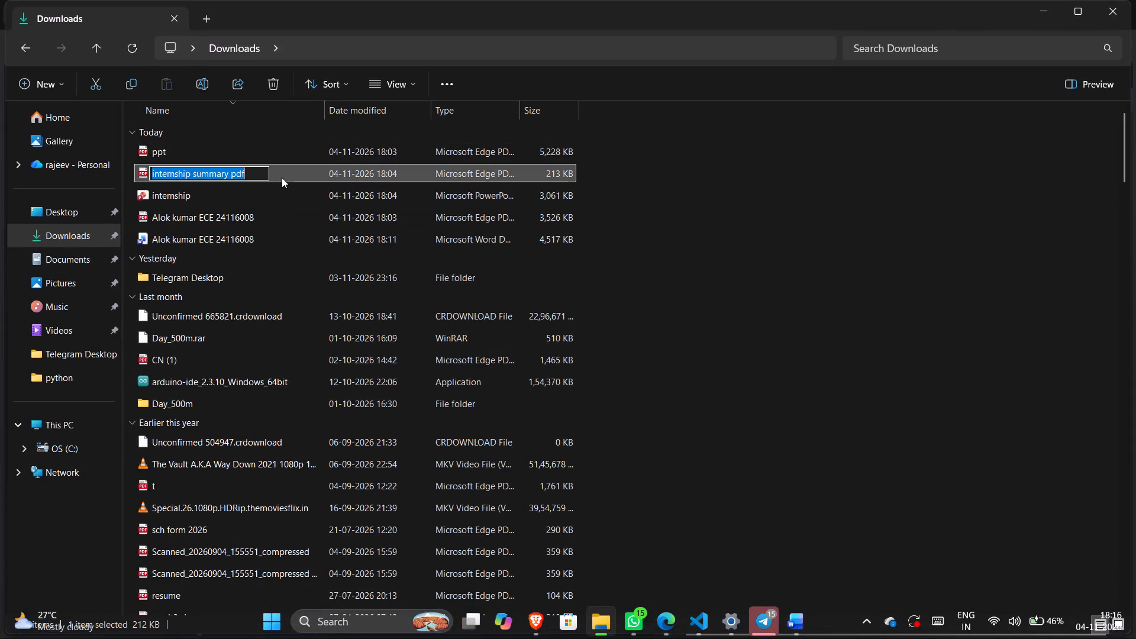
{"action": "left_click", "coordinate": [281, 175]}
{"action": "double_click", "coordinate": [281, 175]}
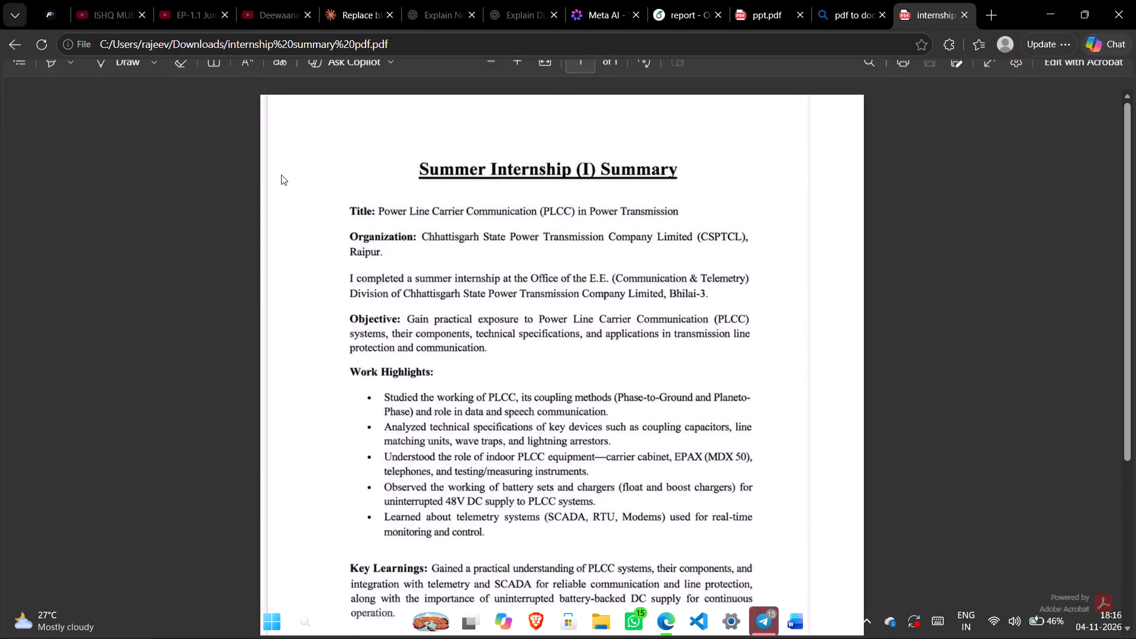
{"action": "scroll", "coordinate": [448, 317], "scroll_direction": "down", "scroll_amount": 1}
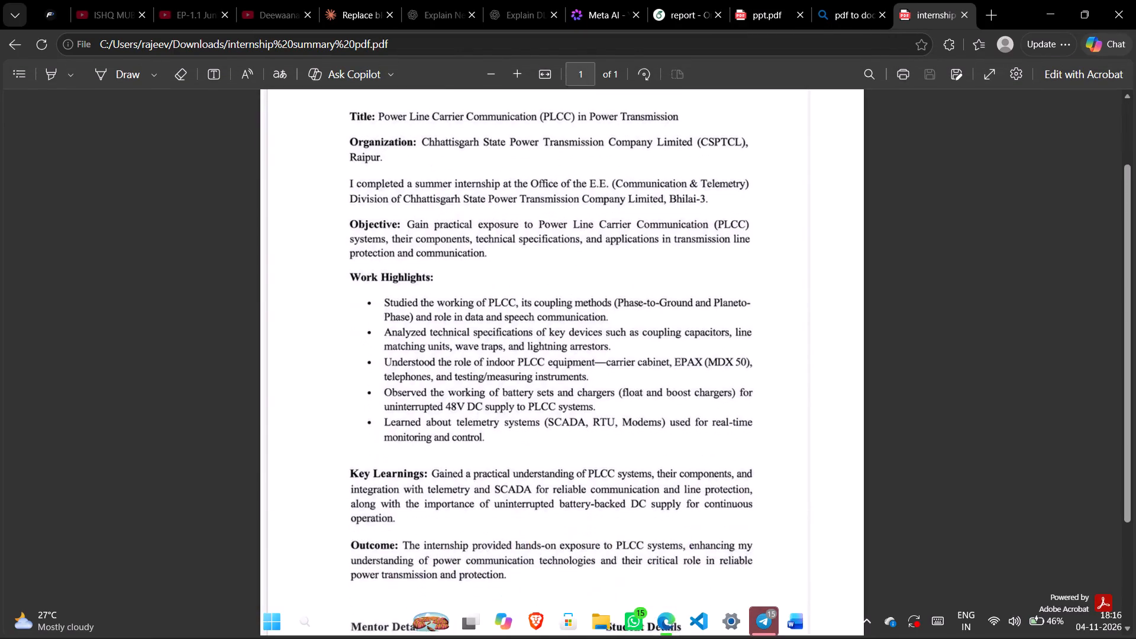
{"action": "scroll", "coordinate": [448, 317], "scroll_direction": "down", "scroll_amount": 2}
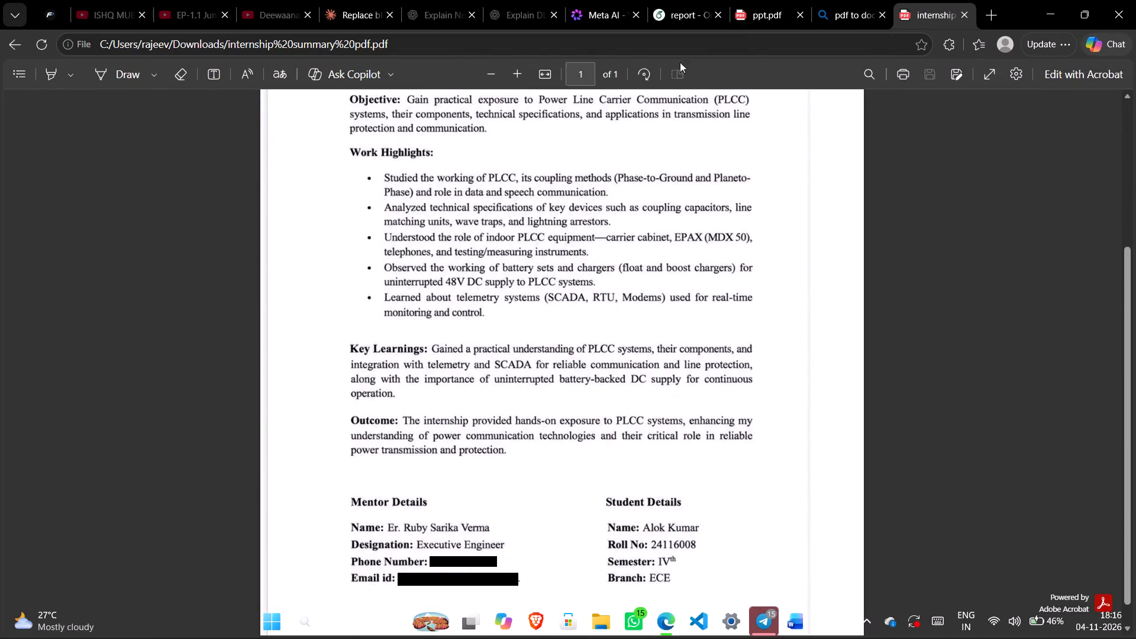
{"action": "left_click", "coordinate": [1042, 12]}
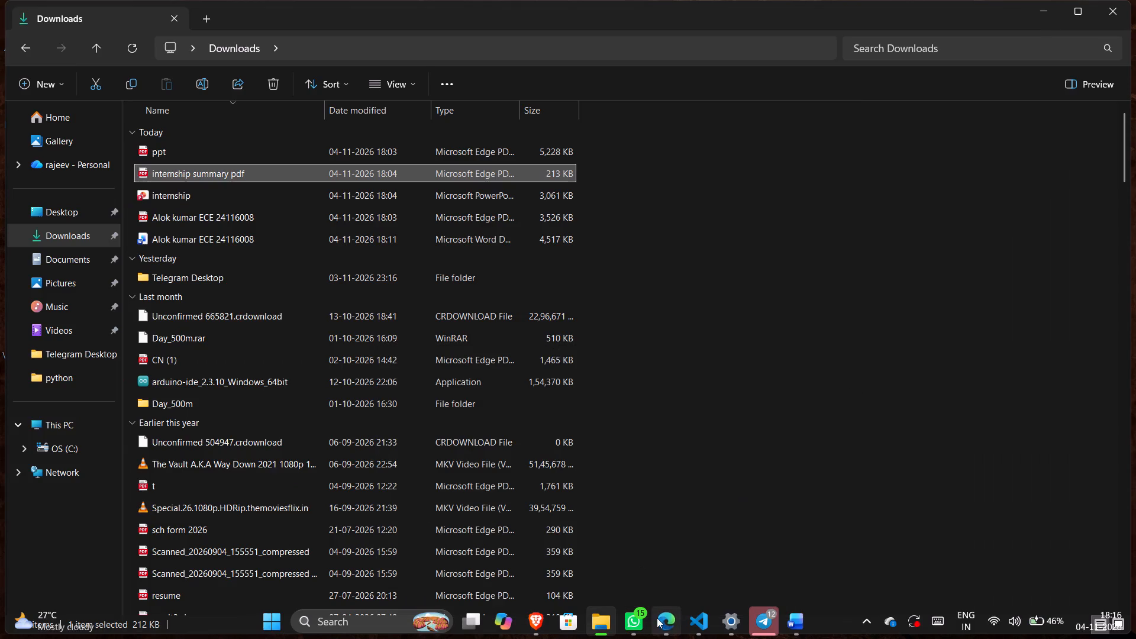
{"action": "left_click", "coordinate": [666, 628]}
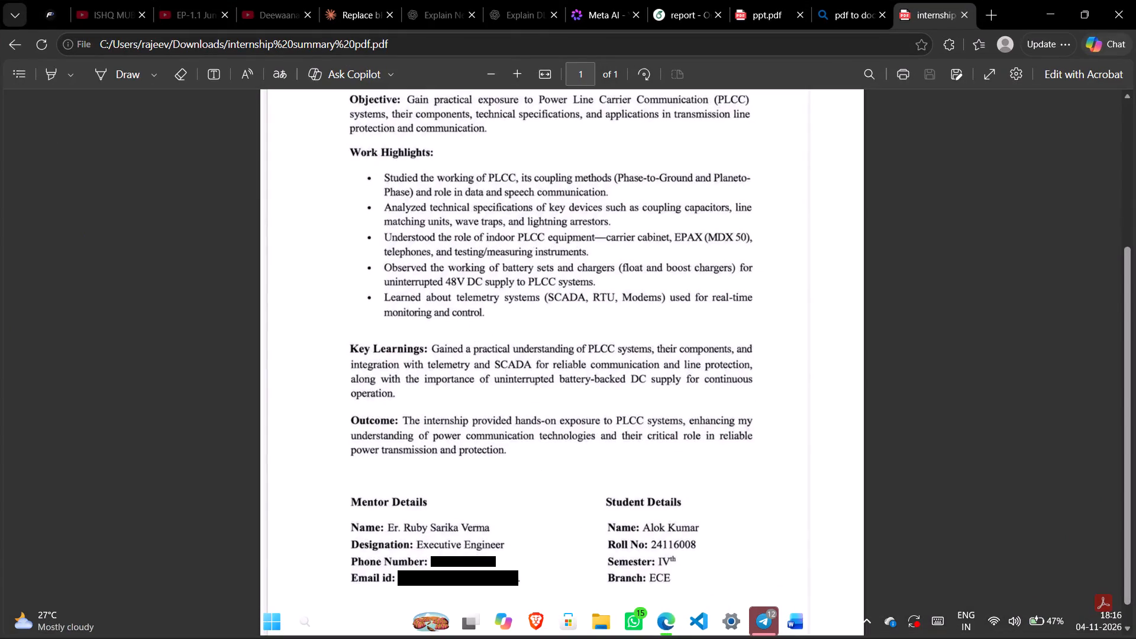
{"action": "left_click", "coordinate": [969, 14]}
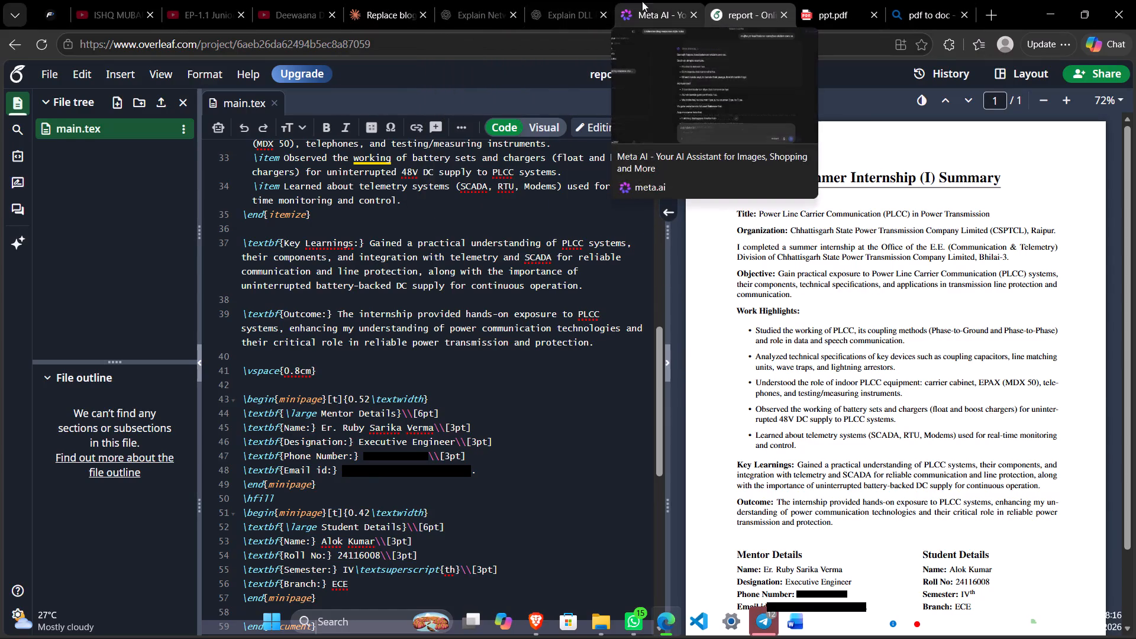
Replace the student's name in the Student Details block of main.tex with the new student's name.
{"action": "scroll", "coordinate": [967, 414], "scroll_direction": "down", "scroll_amount": 1}
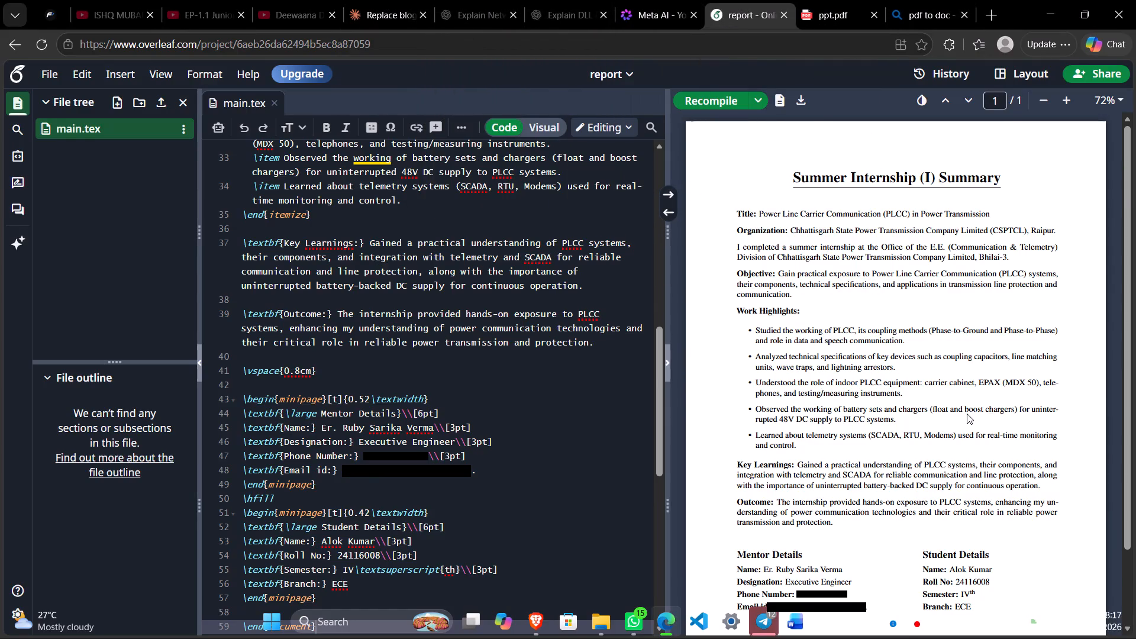
{"action": "scroll", "coordinate": [967, 414], "scroll_direction": "down", "scroll_amount": 1}
{"action": "scroll", "coordinate": [572, 514], "scroll_direction": "down", "scroll_amount": 1}
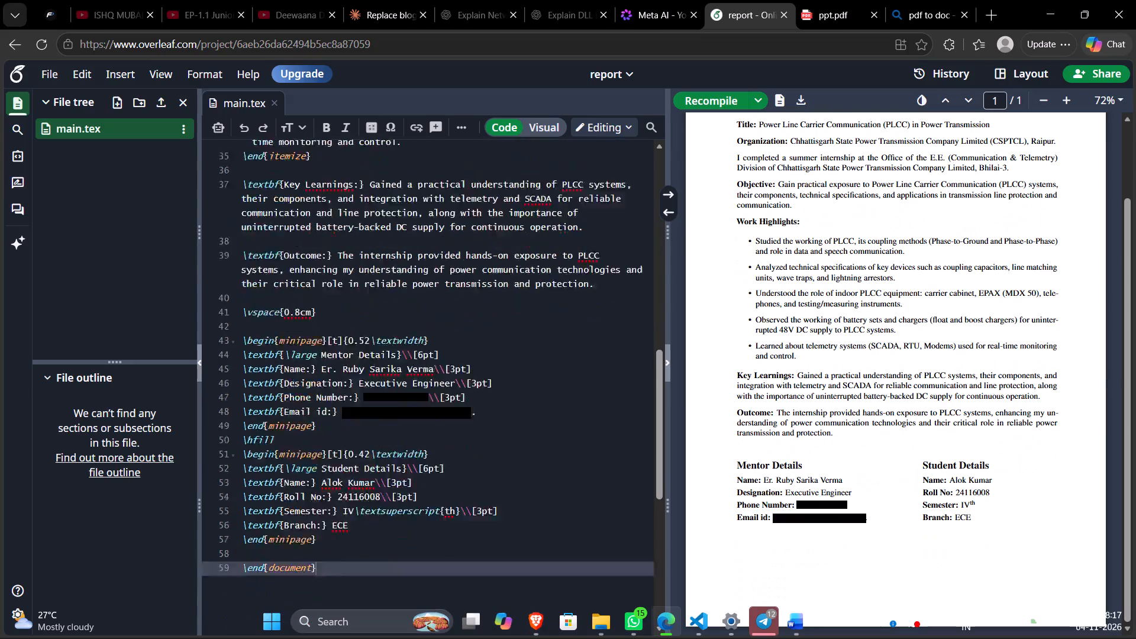
{"action": "scroll", "coordinate": [572, 514], "scroll_direction": "down", "scroll_amount": 1}
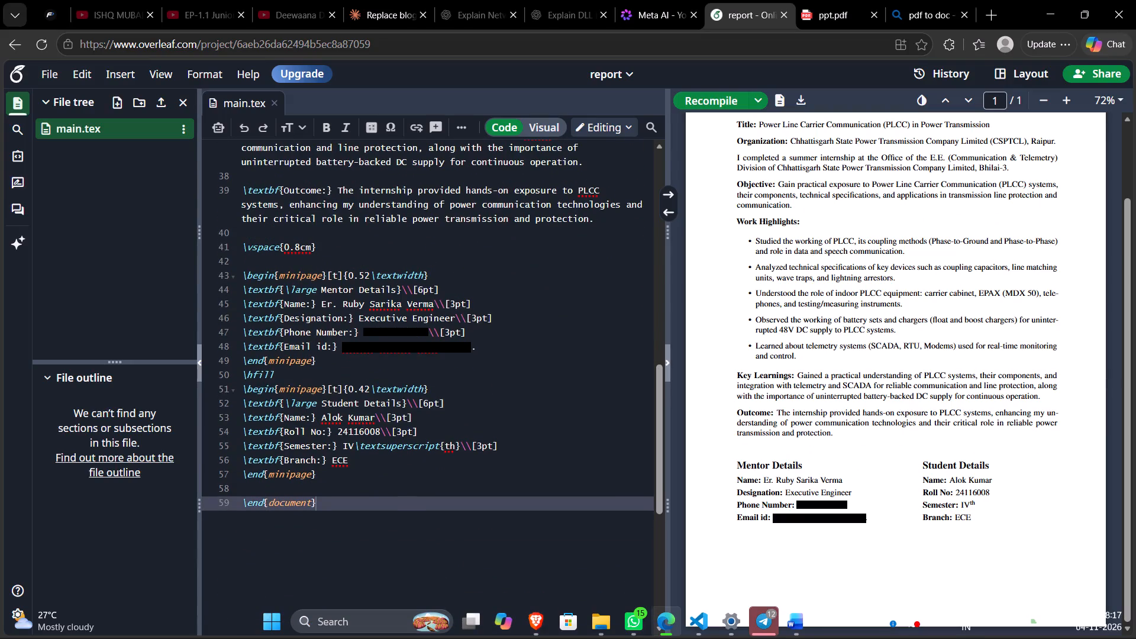
{"action": "left_click", "coordinate": [373, 417]}
{"action": "key", "text": "BackSpace"}
{"action": "key", "text": "BackSpace"}
{"action": "key", "text": "BackSpace"}
{"action": "key", "text": "BackSpace"}
{"action": "key", "text": "BackSpace"}
{"action": "key", "text": "BackSpace"}
{"action": "key", "text": "BackSpace"}
{"action": "key", "text": "BackSpace"}
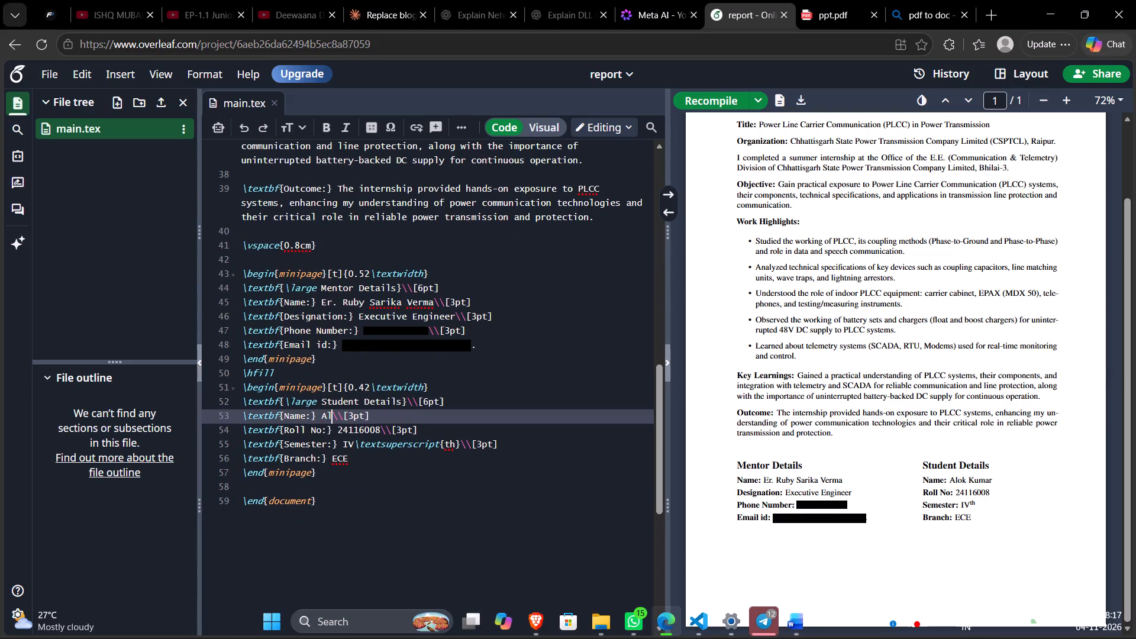
{"action": "key", "text": "BackSpace"}
{"action": "key", "text": "BackSpace"}
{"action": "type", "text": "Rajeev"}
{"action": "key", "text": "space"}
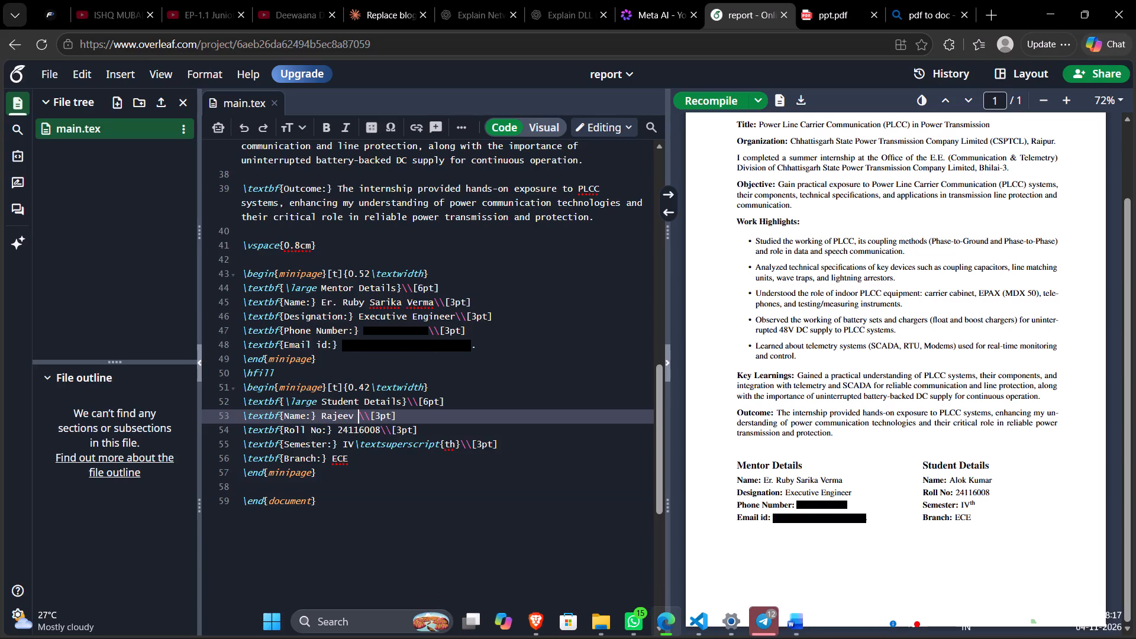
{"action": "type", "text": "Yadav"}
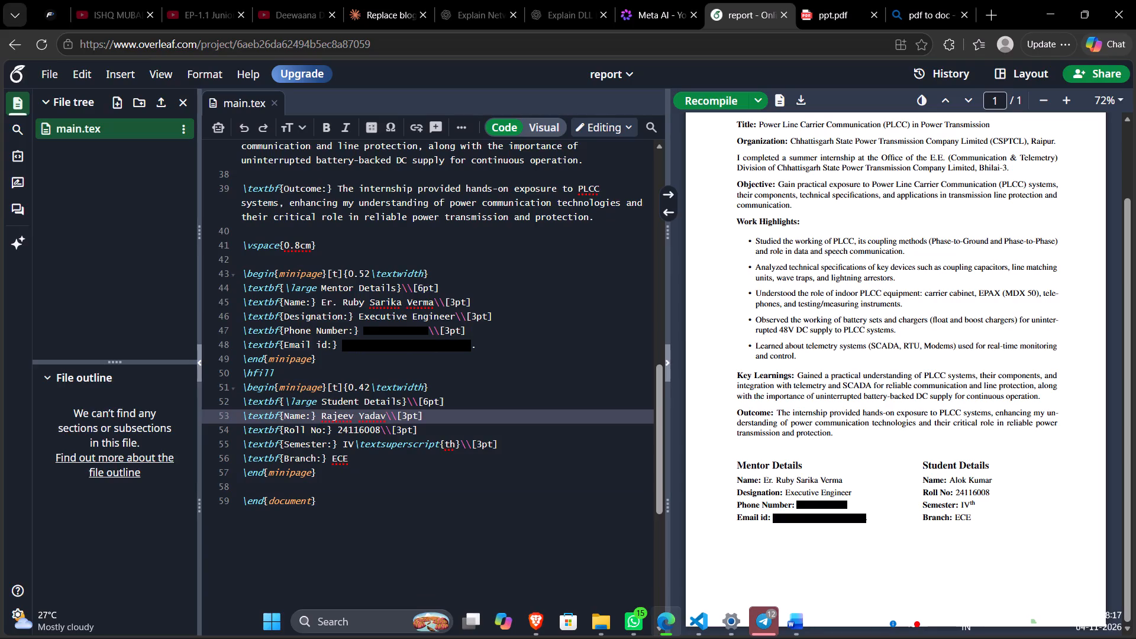
Delete the last four digits of the roll number in the Student Details block.
{"action": "left_click", "coordinate": [379, 428]}
{"action": "key", "text": "BackSpace"}
{"action": "key", "text": "BackSpace"}
{"action": "key", "text": "BackSpace"}
{"action": "key", "text": "BackSpace"}
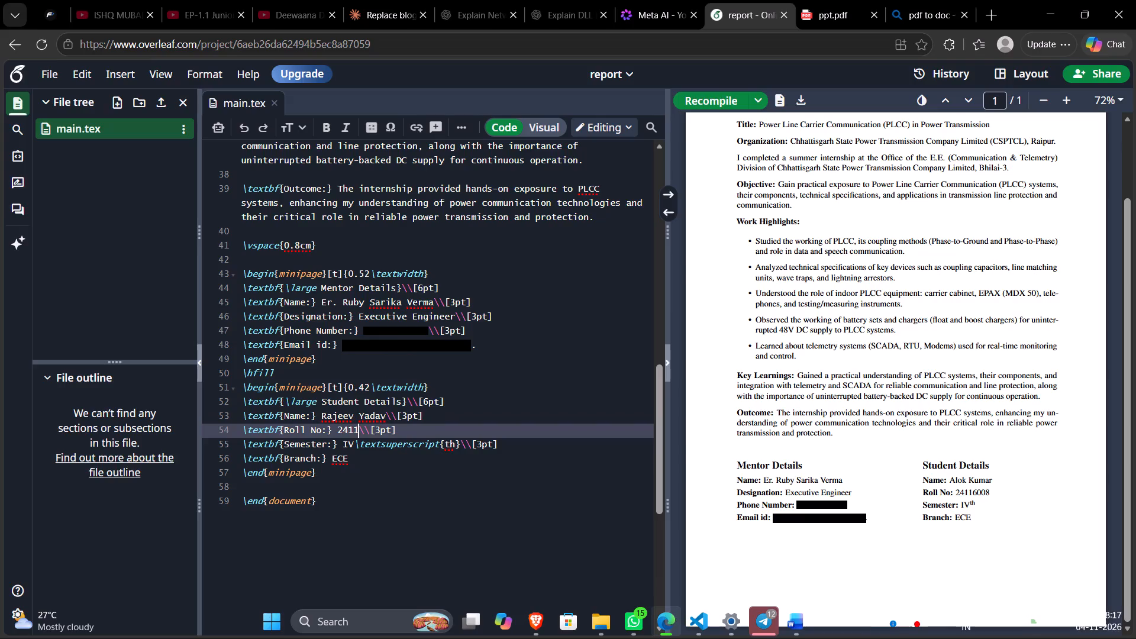
{"action": "key", "text": "Right"}
{"action": "key", "text": "Insert"}
{"action": "key", "text": "Home"}
{"action": "key", "text": "Left"}
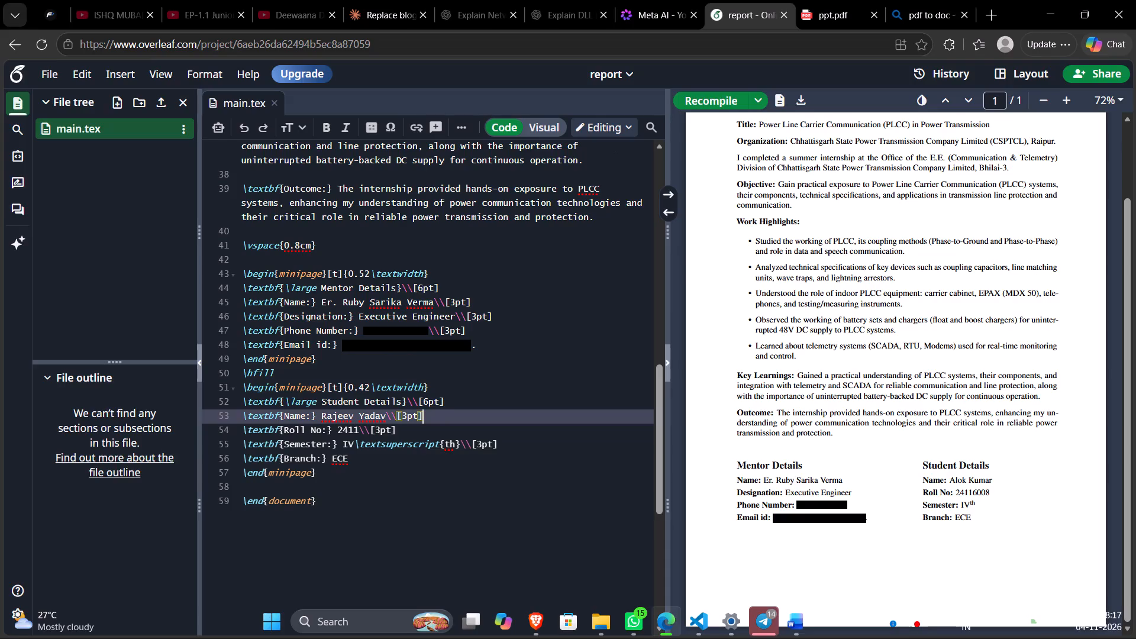
Recompile the summary with the edited student details.
{"action": "left_click", "coordinate": [729, 104]}
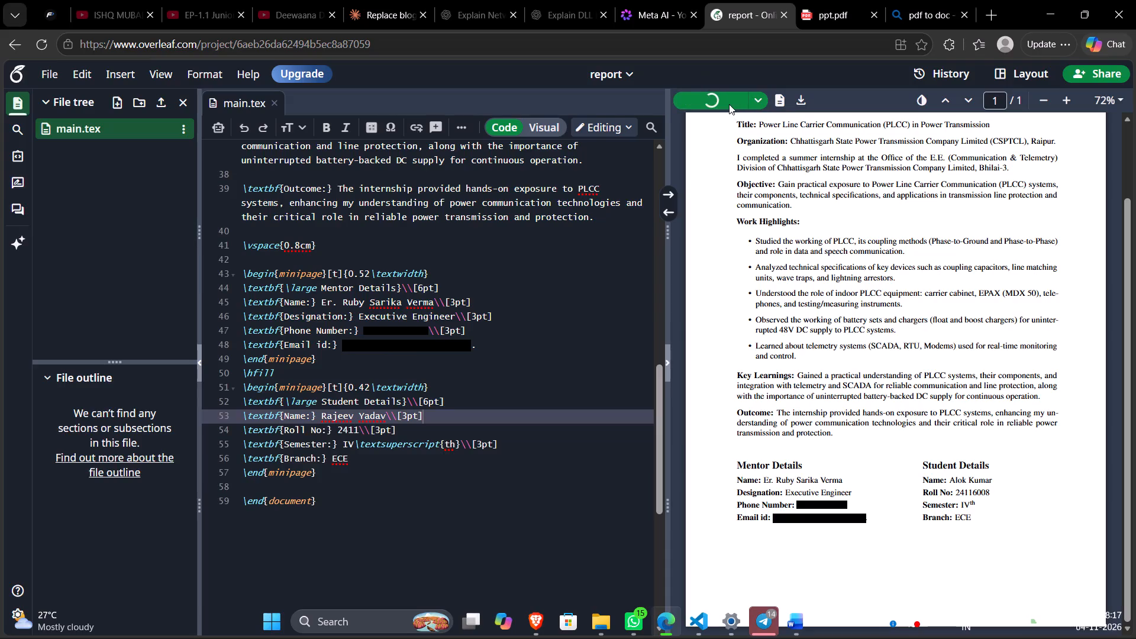
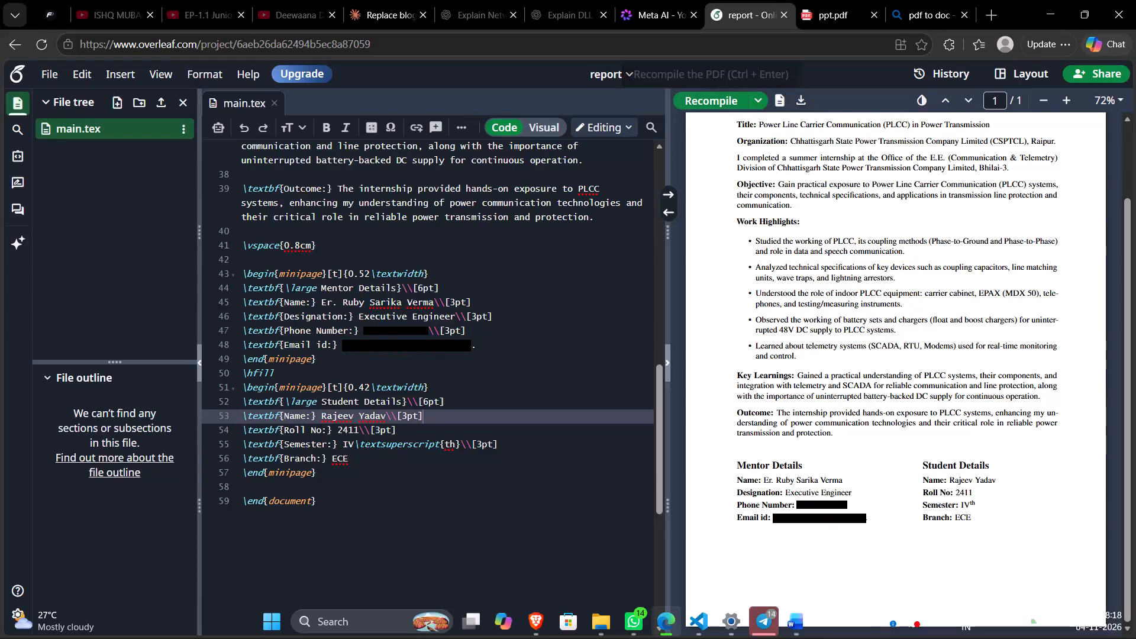
Complete the roll number in the Student Details block with the new student's last four digits and recompile the summary.
{"action": "left_click", "coordinate": [358, 432]}
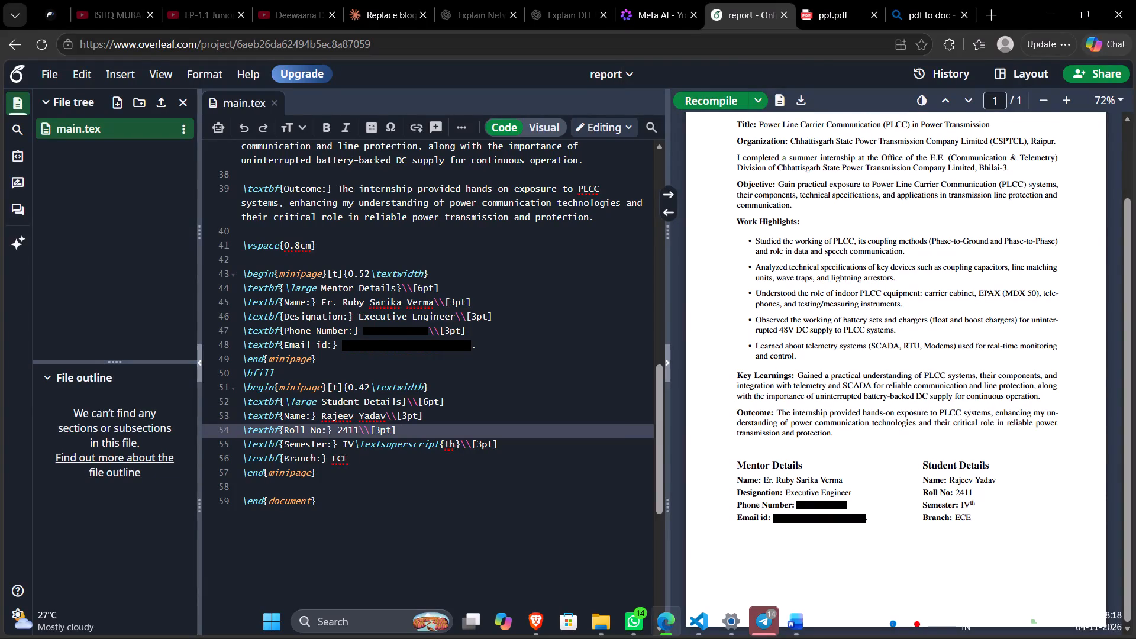
{"action": "type", "text": "60"}
{"action": "type", "text": "74"}
{"action": "left_click", "coordinate": [711, 98]}
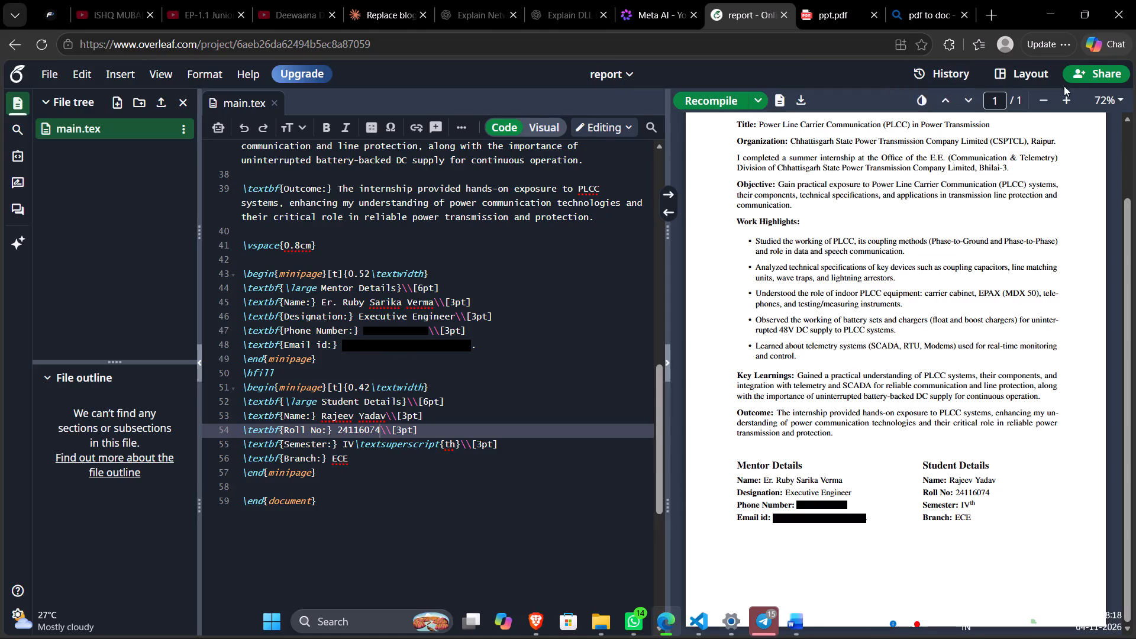
Download the compiled summary as report.pdf and open the downloaded file.
{"action": "left_click", "coordinate": [800, 100]}
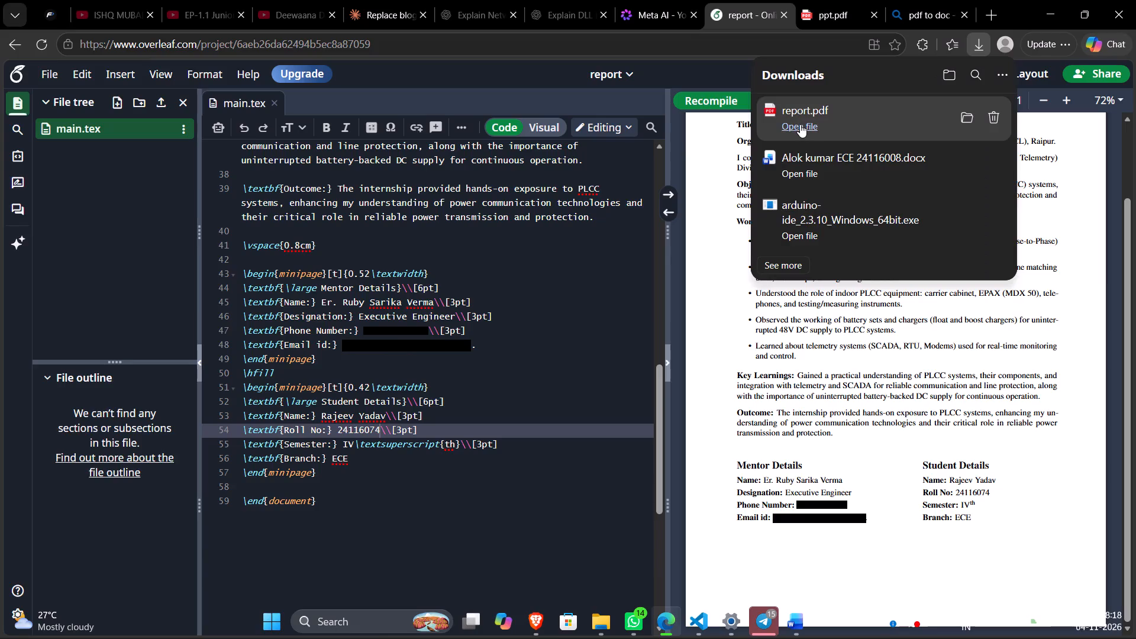
{"action": "left_click", "coordinate": [800, 124]}
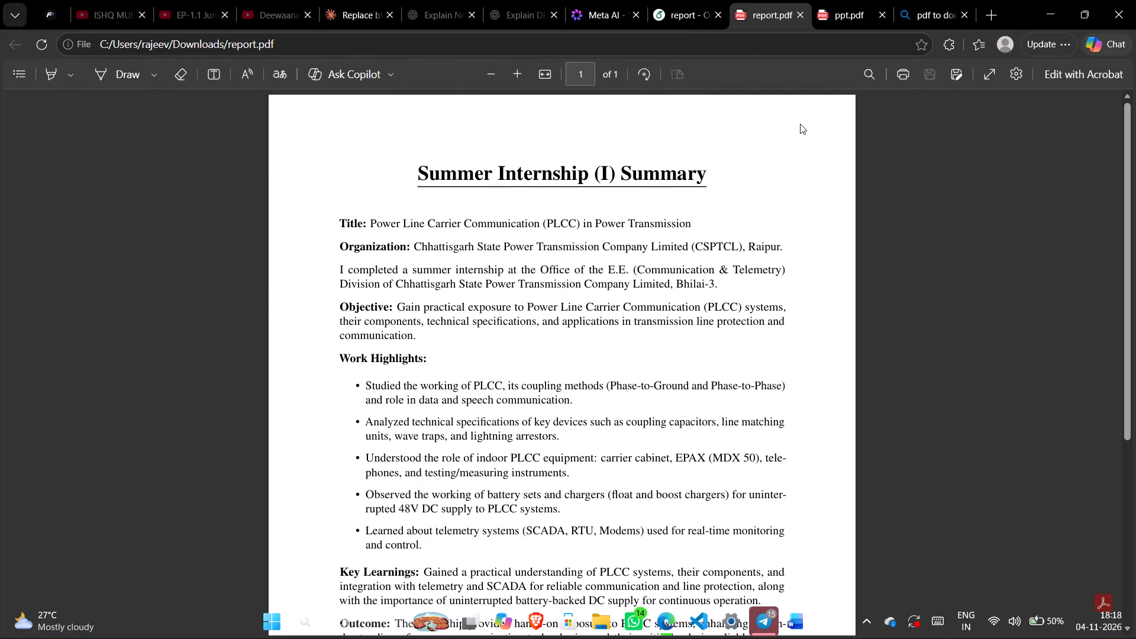
Switch to File Explorer, locate the new report PDF in Downloads, and open it to check that it is the summary.
{"action": "left_click", "coordinate": [596, 622]}
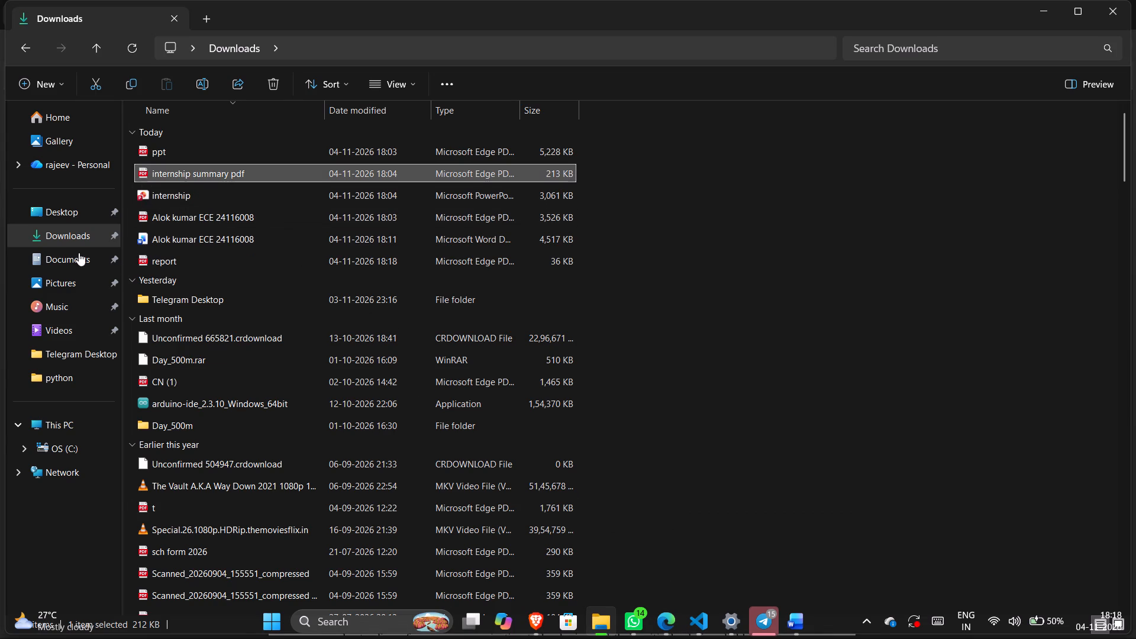
{"action": "left_click_drag", "start_coordinate": [76, 246], "coordinate": [76, 252]}
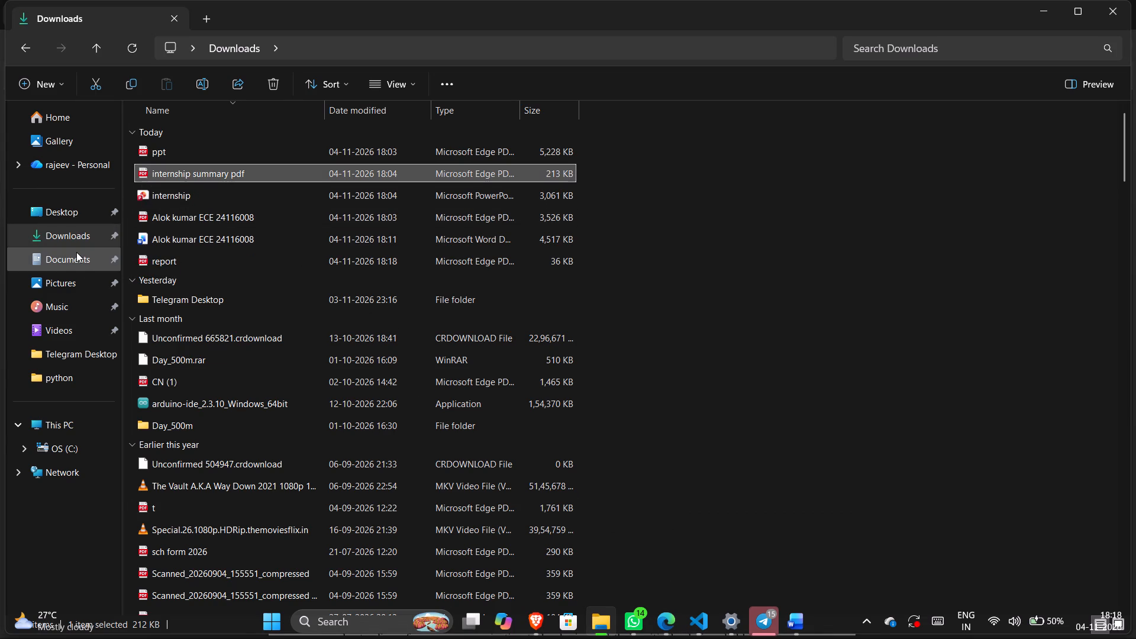
{"action": "left_click", "coordinate": [78, 255]}
{"action": "scroll", "coordinate": [216, 159], "scroll_direction": "up", "scroll_amount": 2}
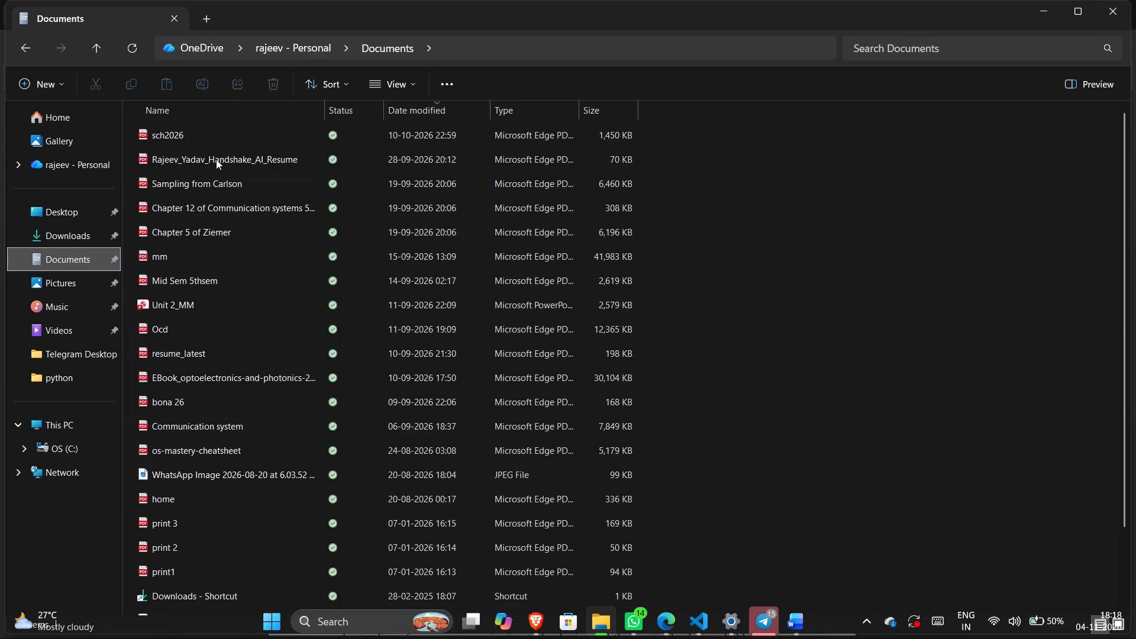
{"action": "scroll", "coordinate": [216, 159], "scroll_direction": "up", "scroll_amount": 2}
{"action": "left_click", "coordinate": [75, 230]}
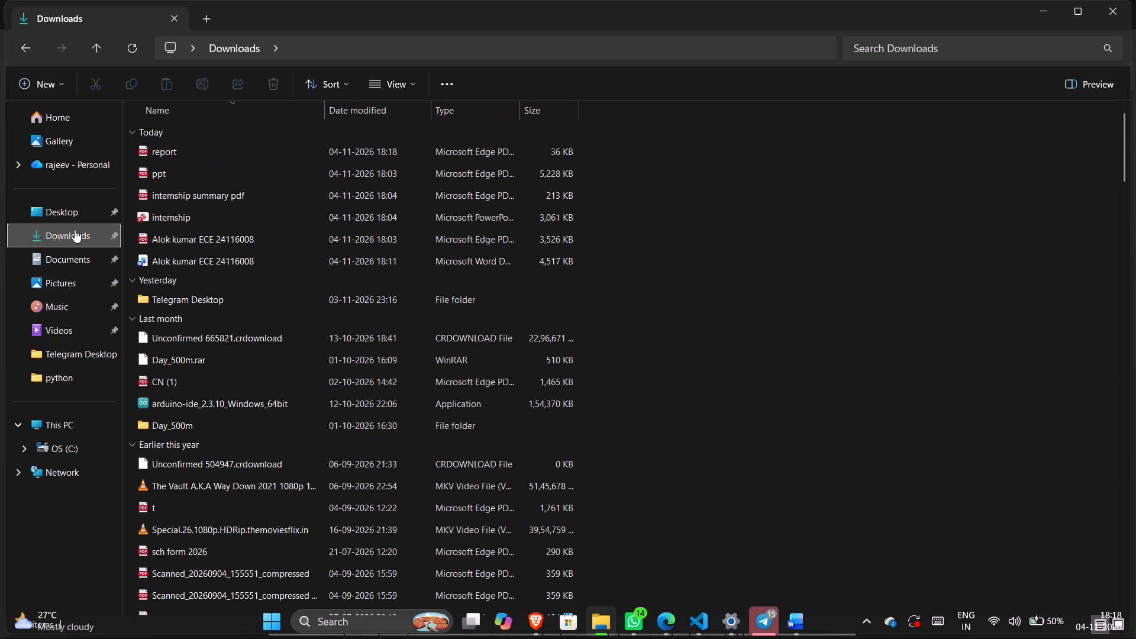
{"action": "scroll", "coordinate": [251, 202], "scroll_direction": "up", "scroll_amount": 2}
{"action": "right_click", "coordinate": [231, 151]}
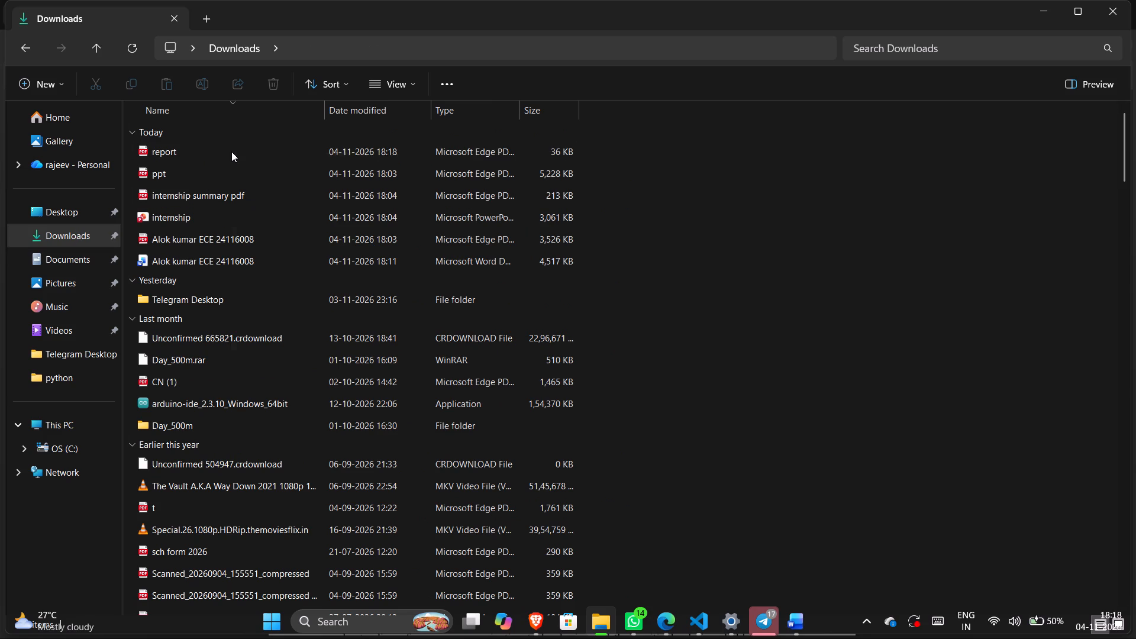
{"action": "double_click", "coordinate": [196, 154]}
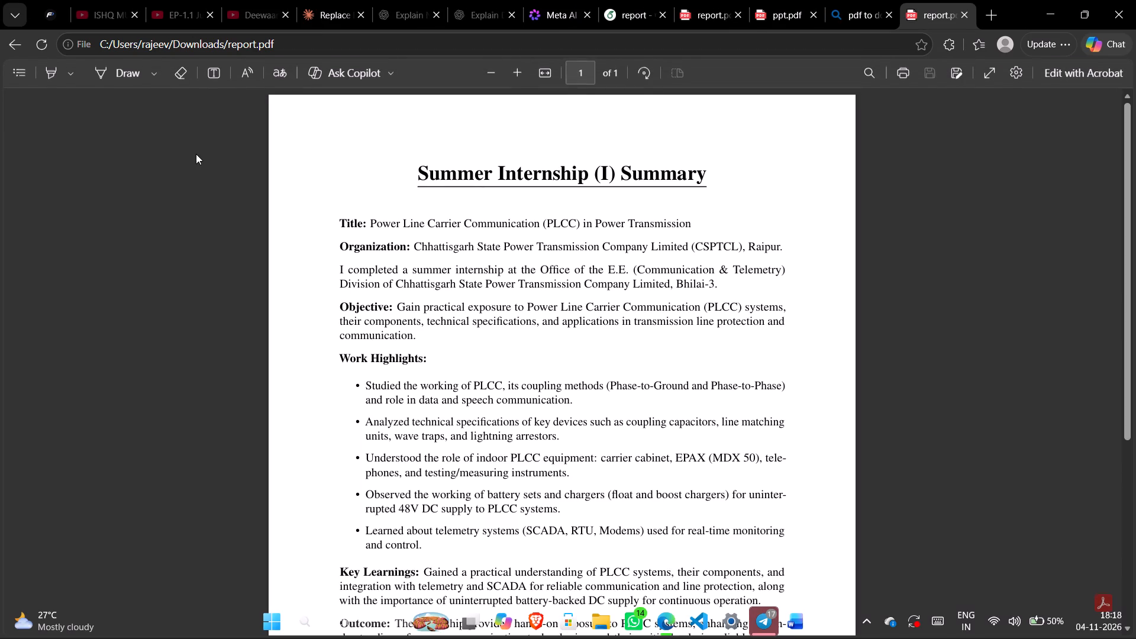
{"action": "left_click", "coordinate": [1044, 7]}
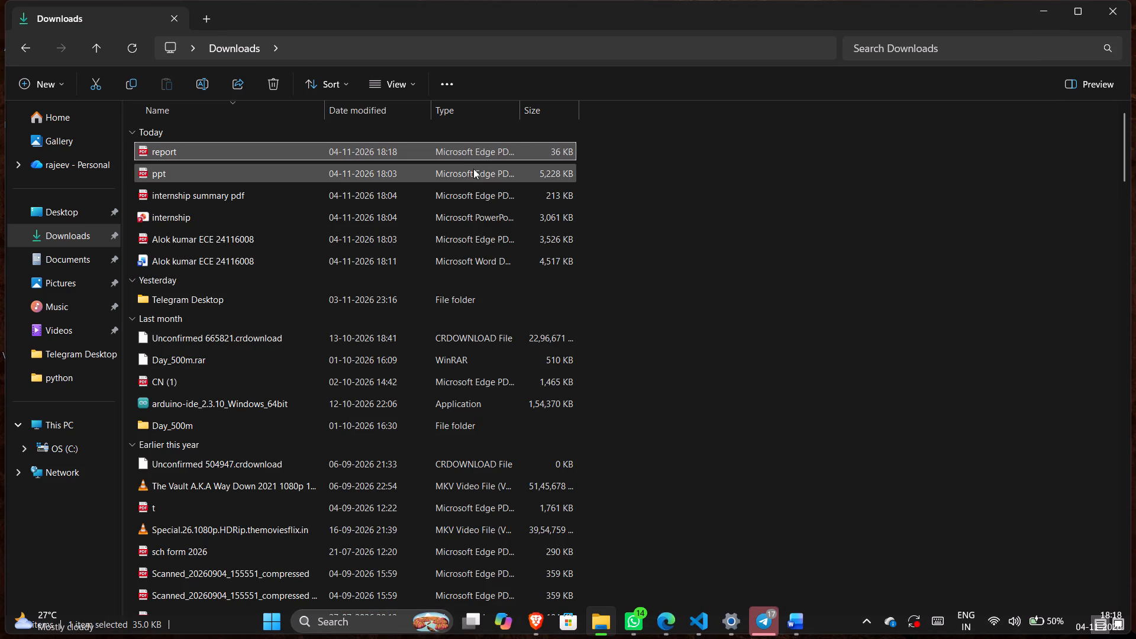
Copy the report PDF from the Downloads folder to the clipboard.
{"action": "right_click", "coordinate": [458, 156]}
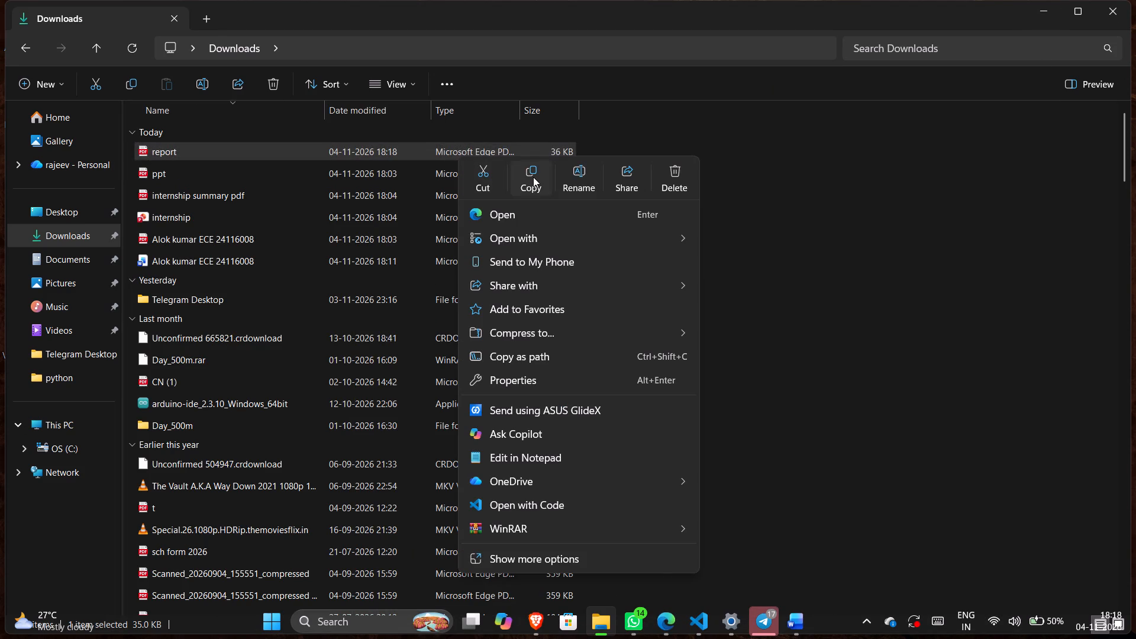
{"action": "left_click", "coordinate": [533, 177]}
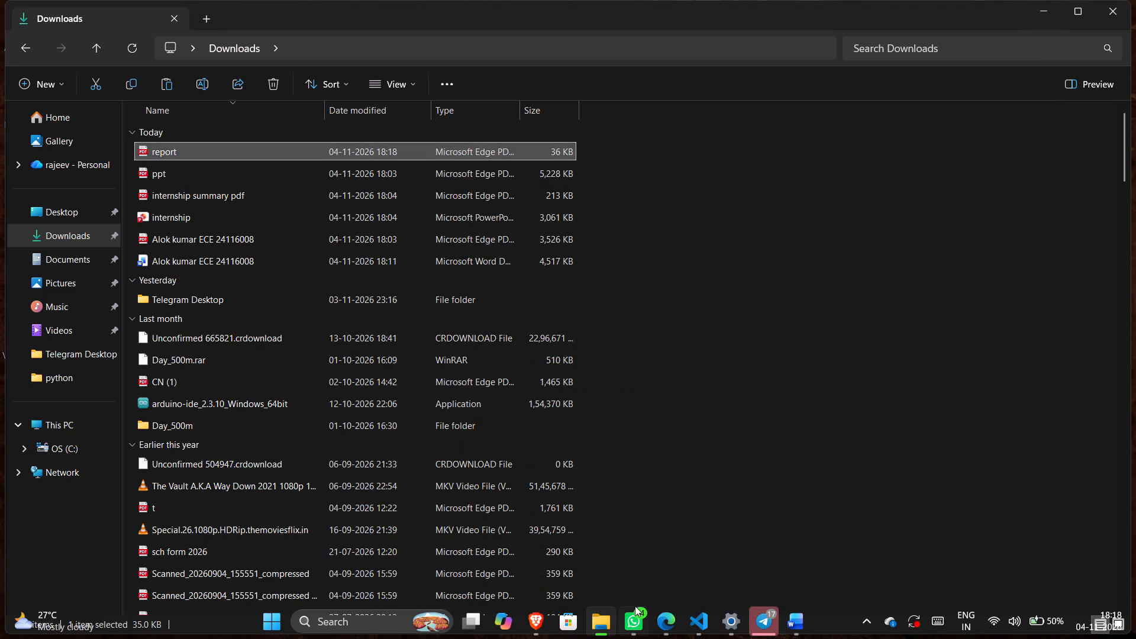
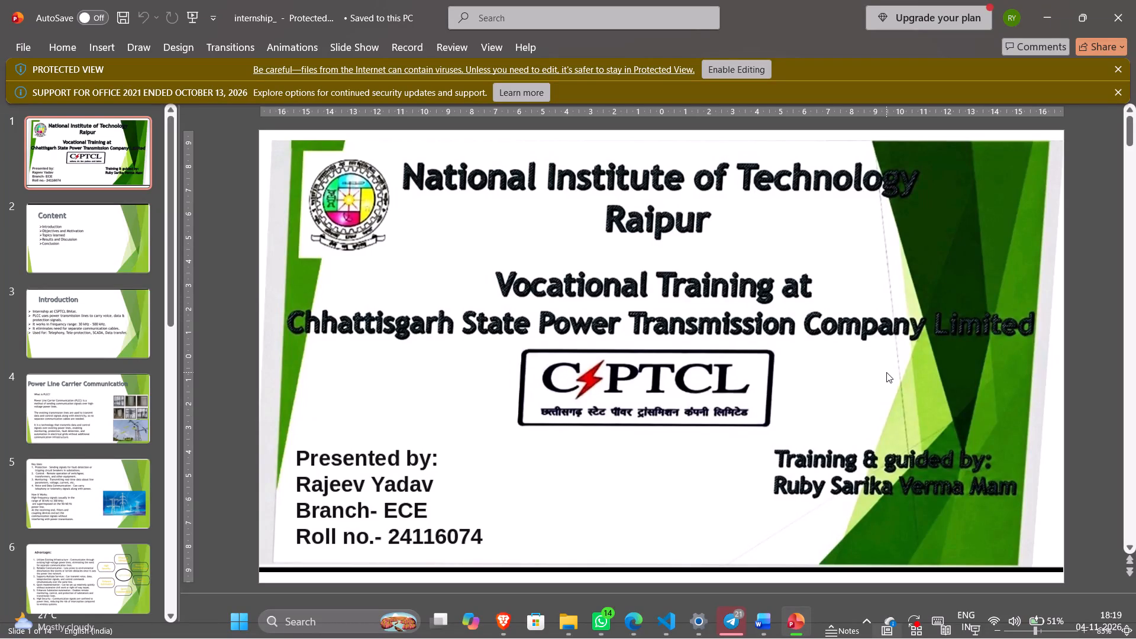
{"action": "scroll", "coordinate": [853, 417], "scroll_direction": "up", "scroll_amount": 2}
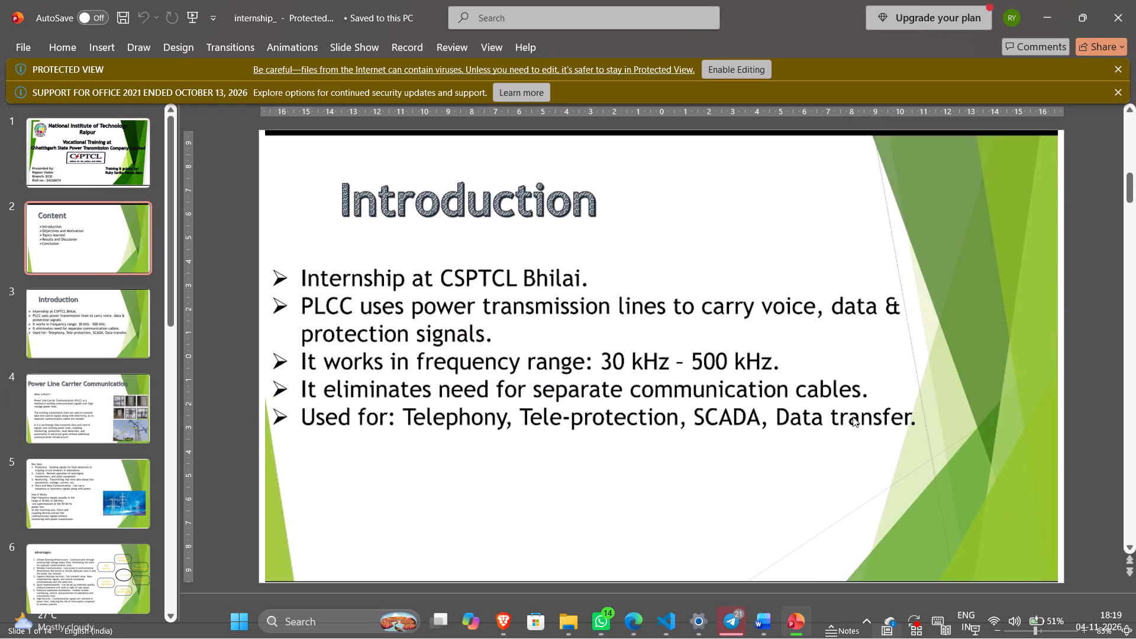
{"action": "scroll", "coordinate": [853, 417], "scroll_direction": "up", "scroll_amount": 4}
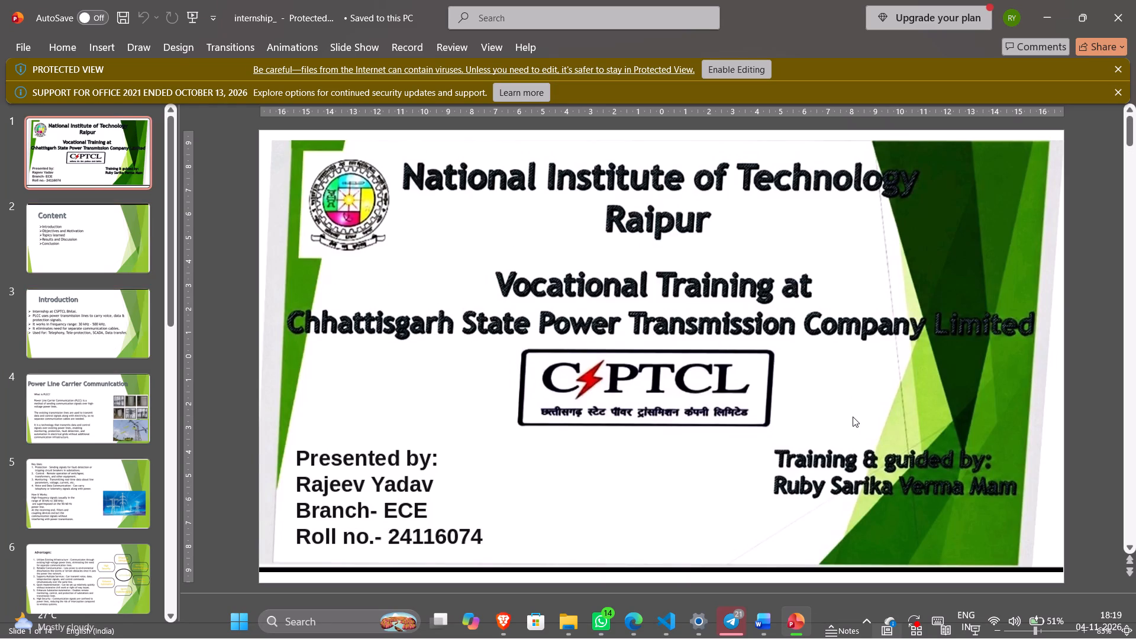
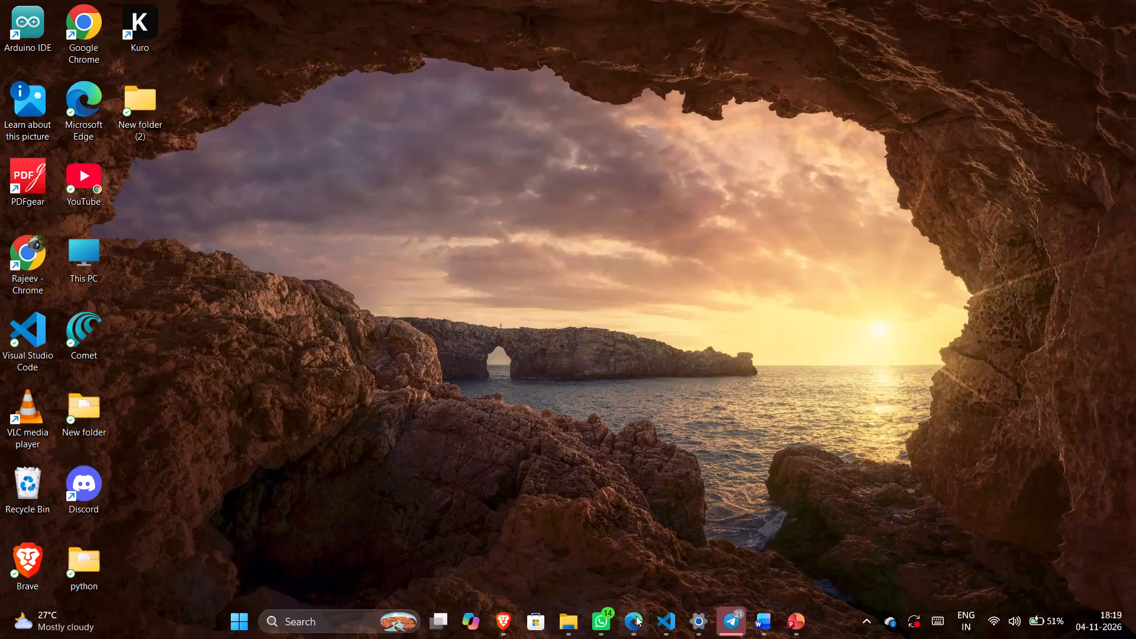
Switch to Microsoft Edge, close the first report.pdf, ppt.pdf and old PDF conversion search tabs, and show the Overleaf report project.
{"action": "left_click", "coordinate": [636, 617]}
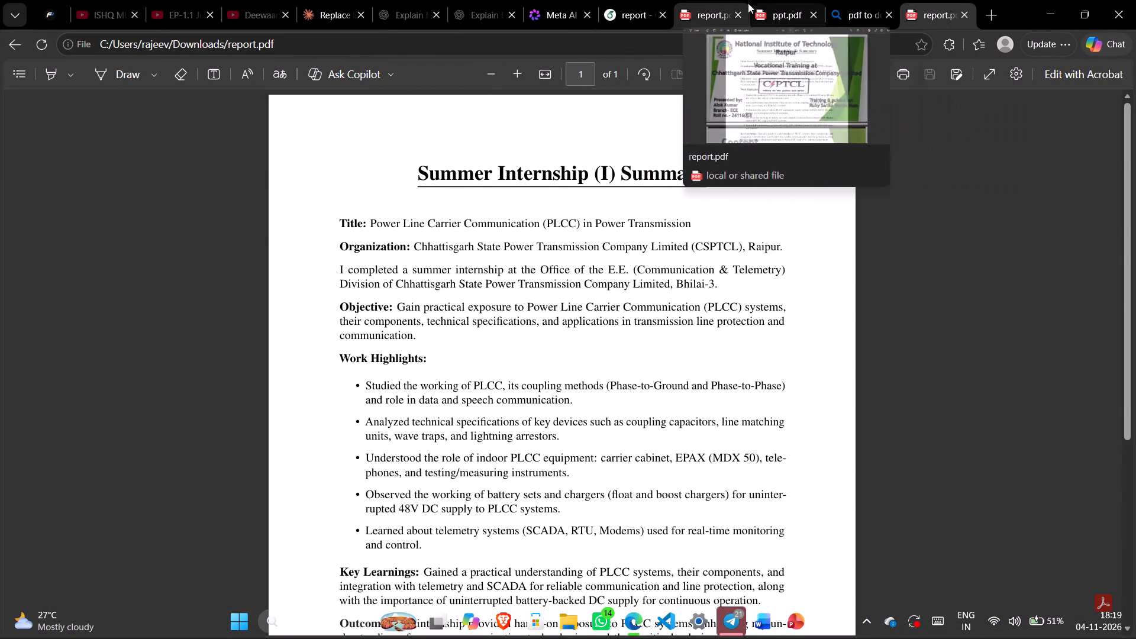
{"action": "left_click", "coordinate": [737, 19]}
{"action": "left_click", "coordinate": [737, 19]}
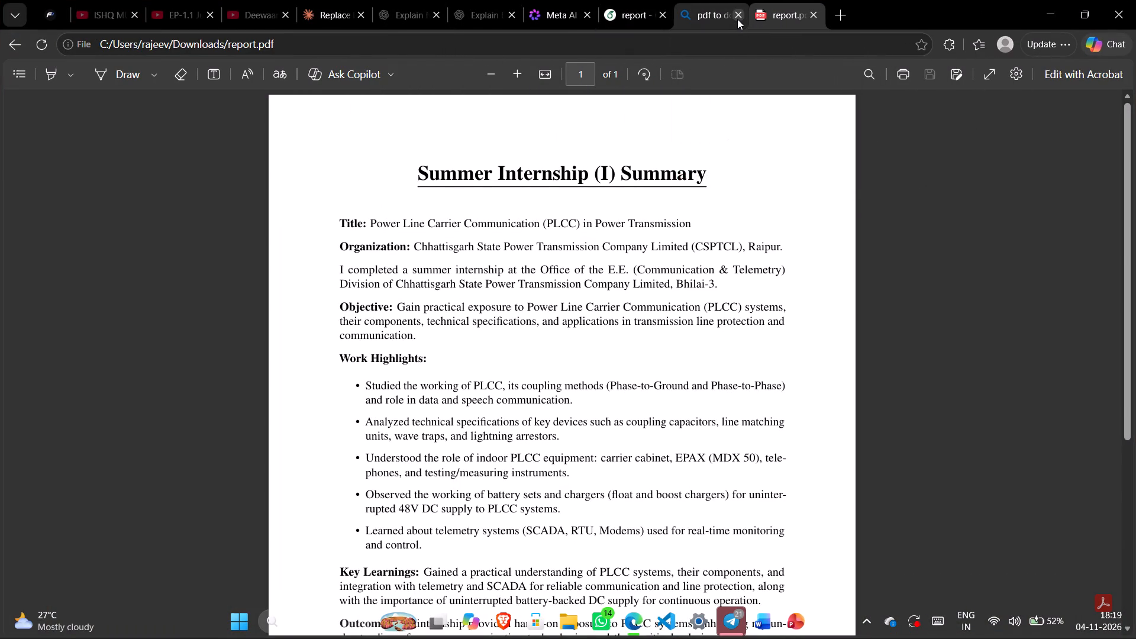
{"action": "left_click", "coordinate": [737, 19]}
{"action": "left_click", "coordinate": [641, 12]}
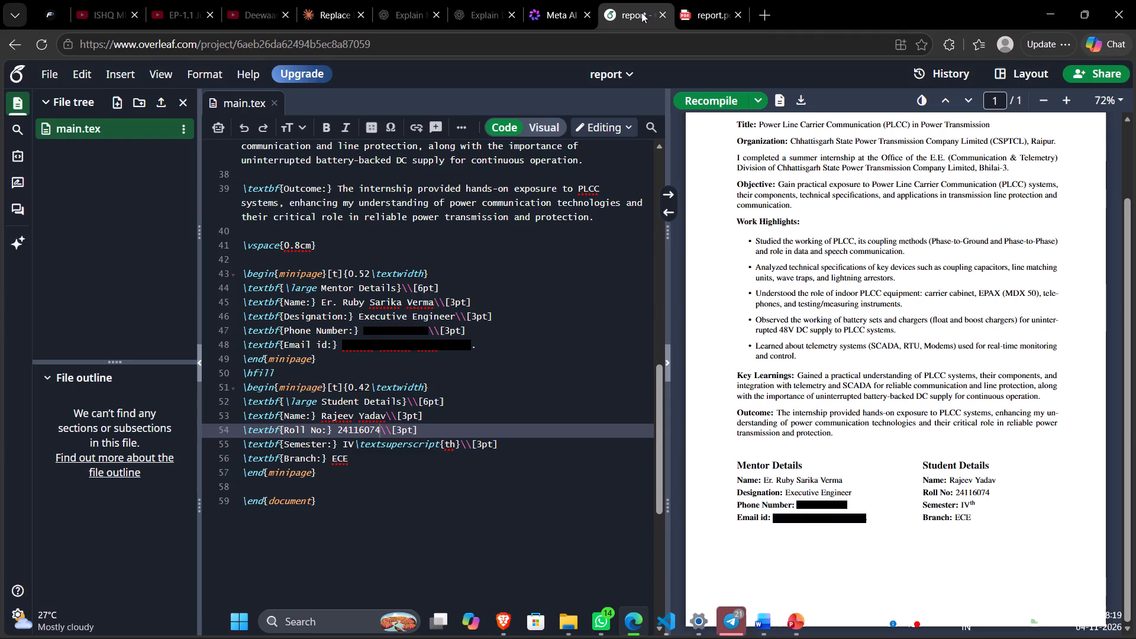
Search the web for "ppt to pdf" in a new tab and open the iLovePDF PowerPoint to PDF converter.
{"action": "left_click", "coordinate": [764, 9]}
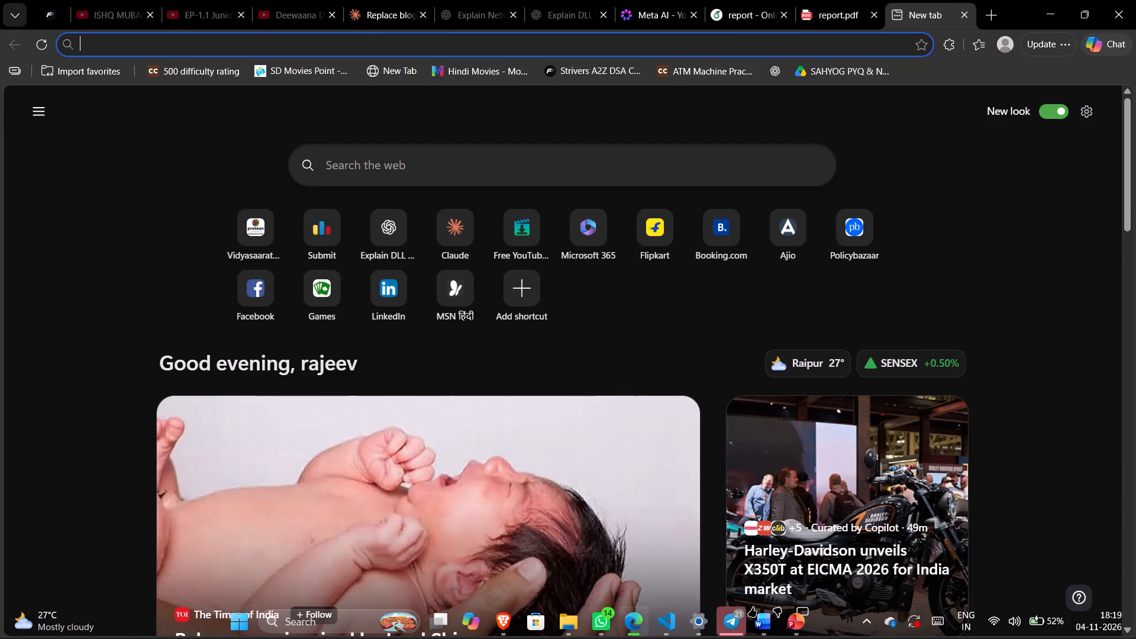
{"action": "left_click", "coordinate": [699, 46]}
{"action": "type", "text": "ppt to pdf"}
{"action": "key", "text": "Return"}
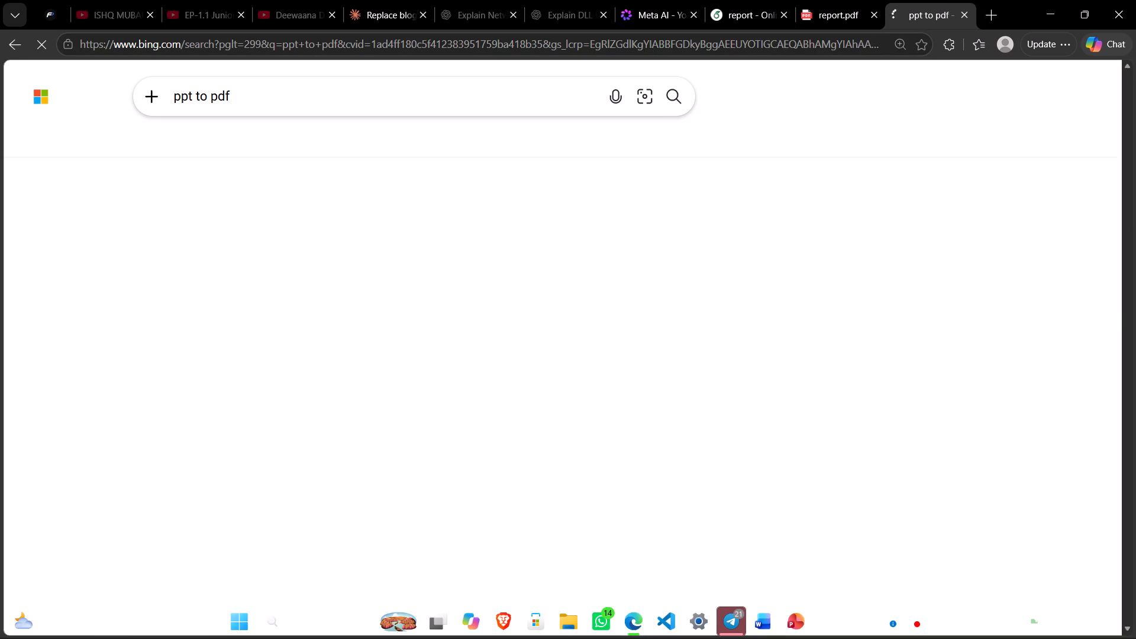
{"action": "left_click", "coordinate": [460, 273]}
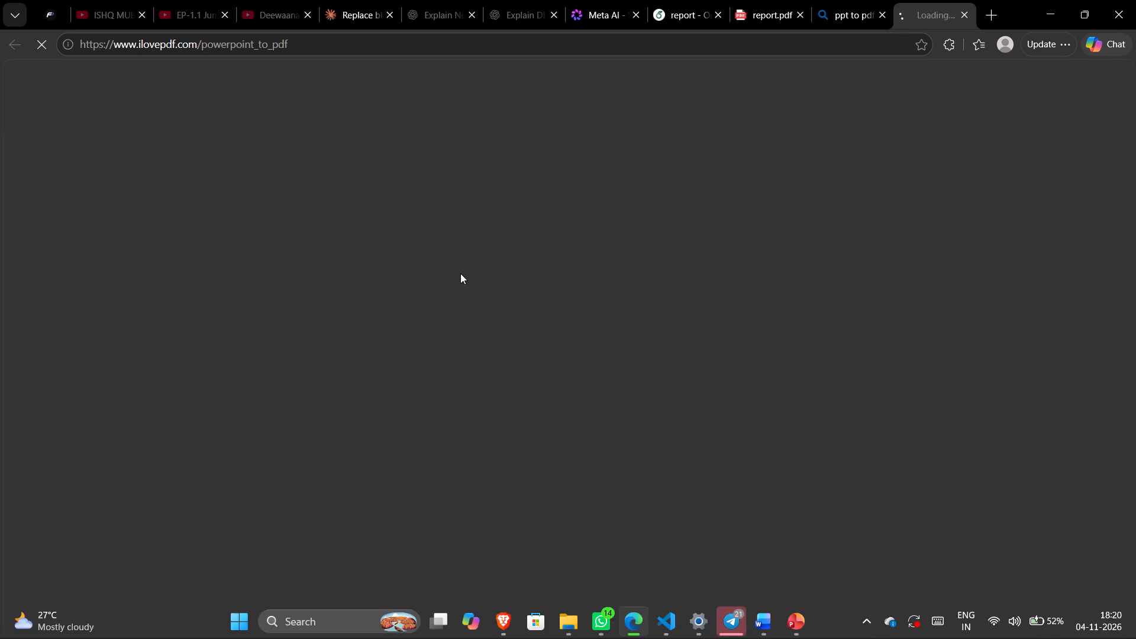
Open the file chooser for selecting a PowerPoint file to upload to the PDF converter.
{"action": "left_click", "coordinate": [544, 244]}
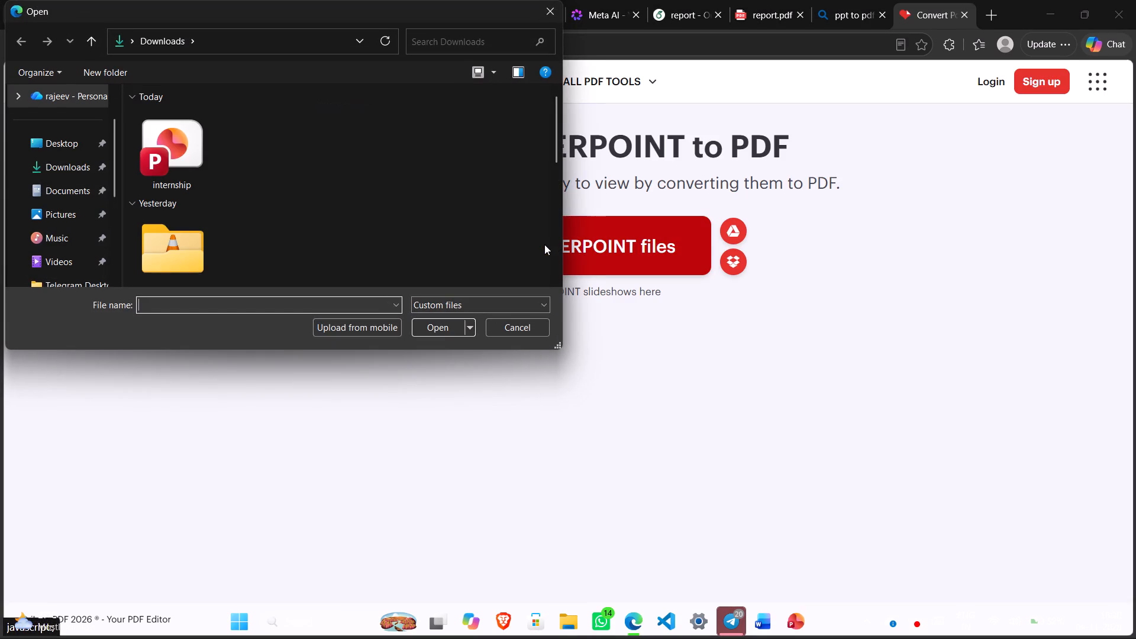
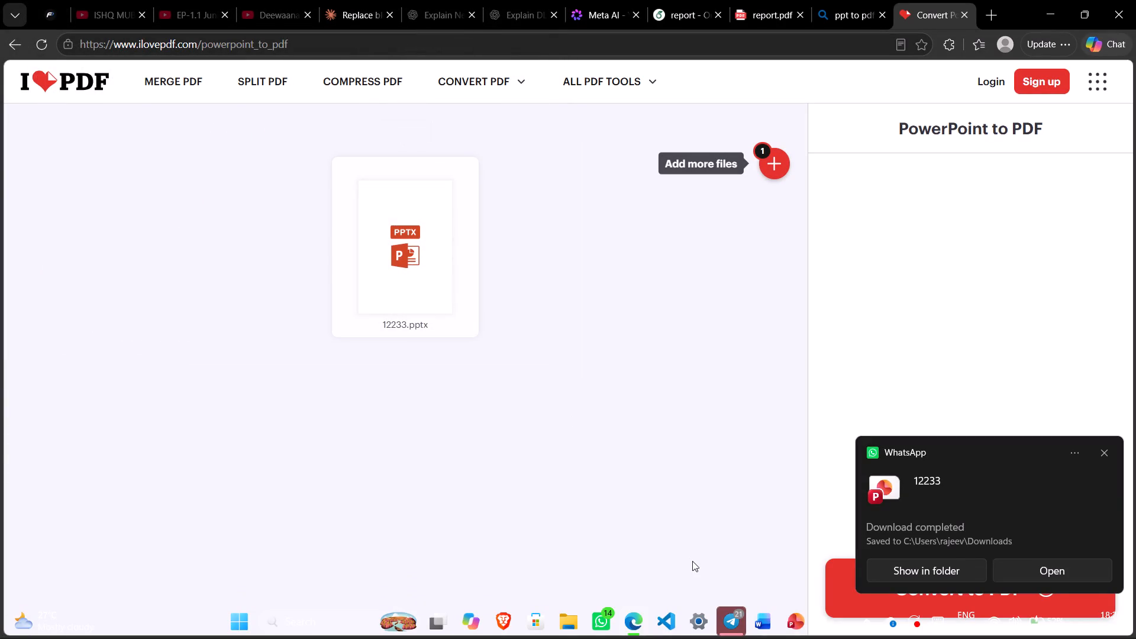
Convert 12233.pptx to PDF with iLovePDF and download the converted file.
{"action": "left_click", "coordinate": [850, 594]}
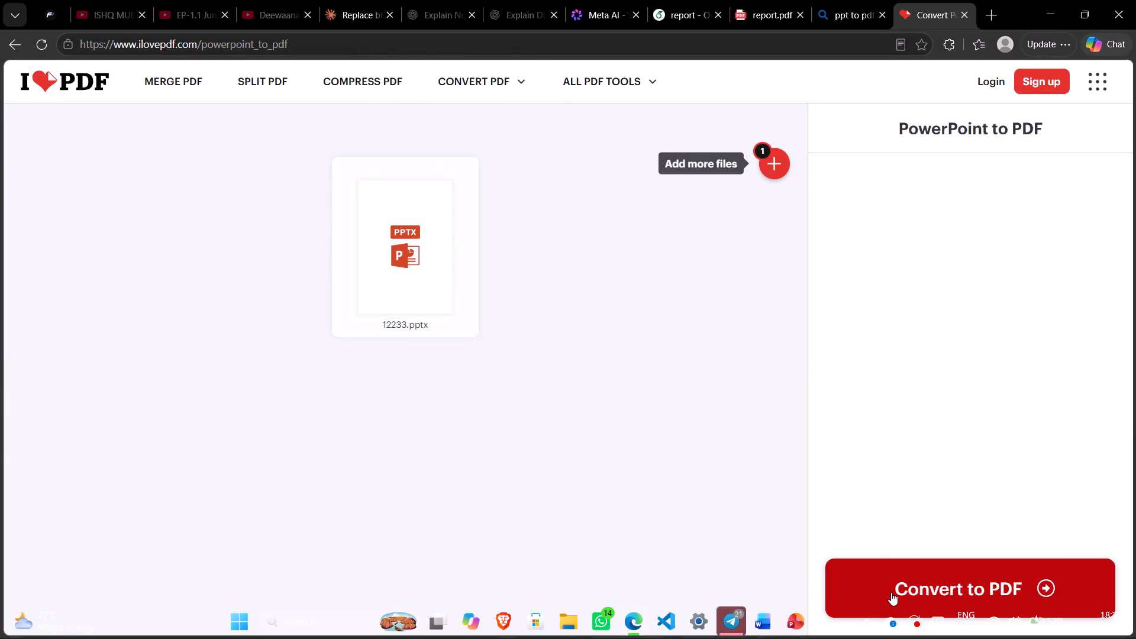
{"action": "left_click", "coordinate": [891, 592]}
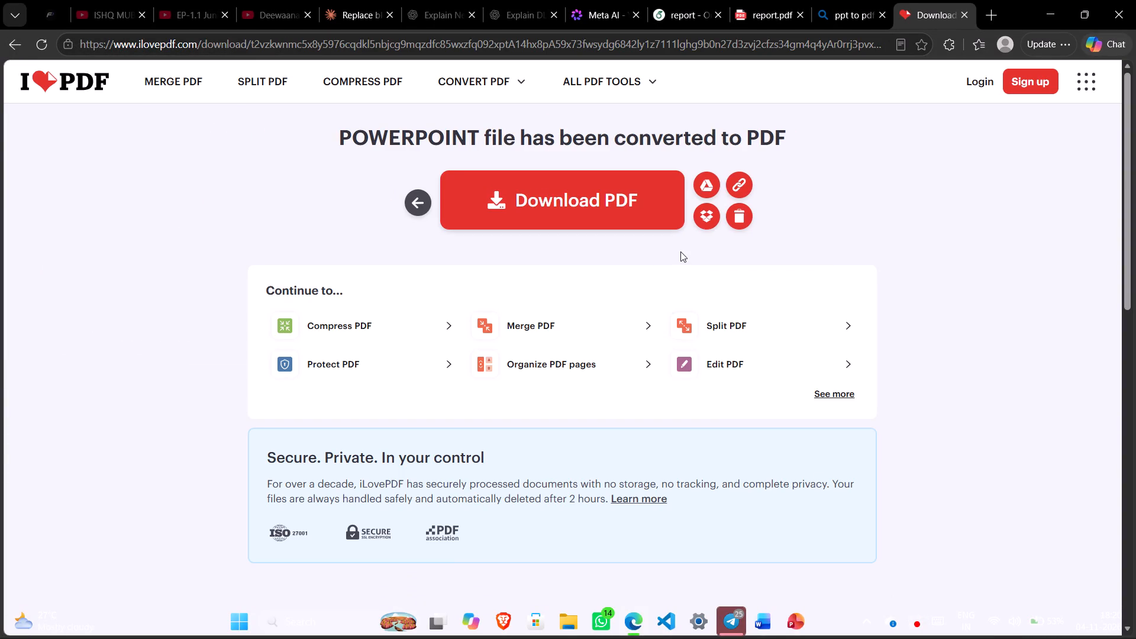
{"action": "left_click", "coordinate": [628, 188]}
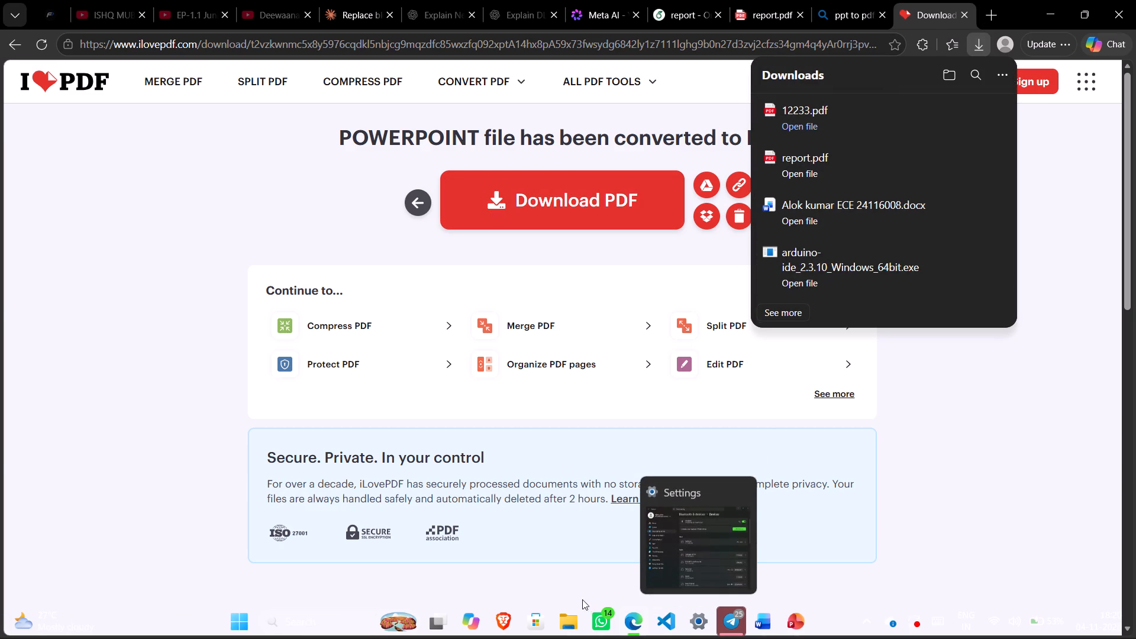
Switch to File Explorer, showing the Downloads folder with the converted 12233 PDF.
{"action": "left_click", "coordinate": [569, 630]}
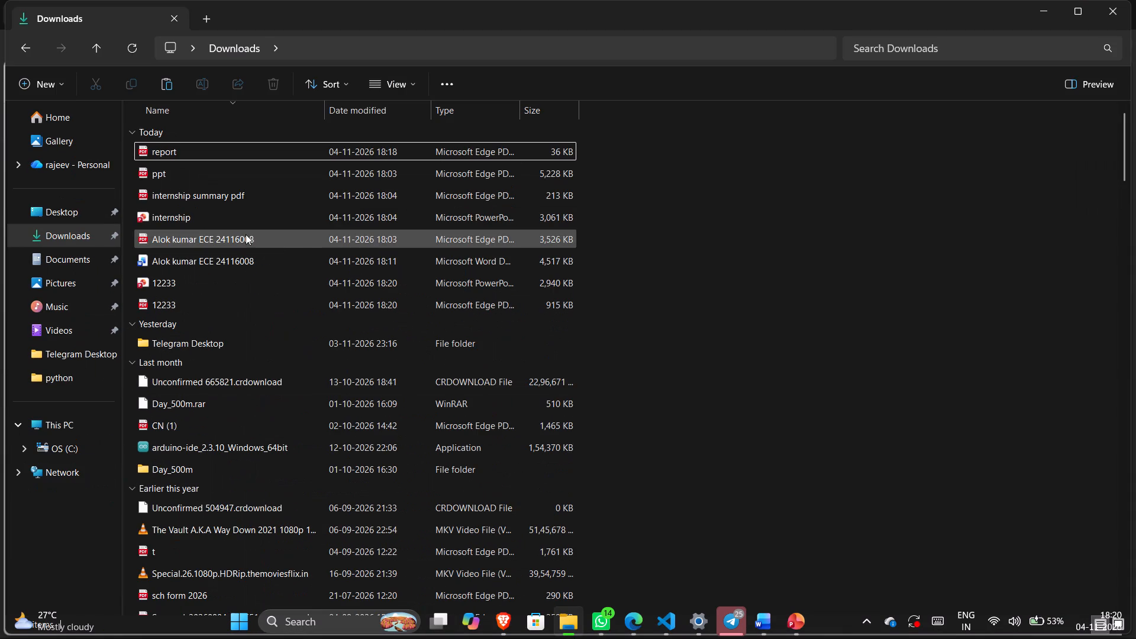
Find the 12233 PDF in the Downloads folder and copy the file to the clipboard.
{"action": "left_click", "coordinate": [49, 210]}
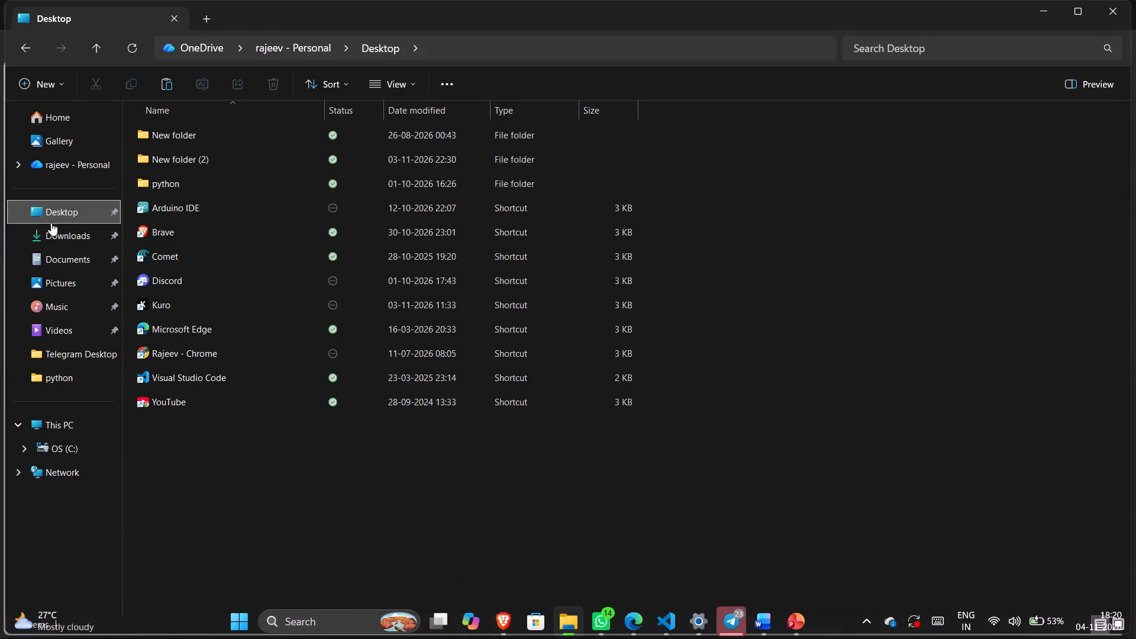
{"action": "left_click", "coordinate": [59, 236]}
{"action": "scroll", "coordinate": [152, 199], "scroll_direction": "up", "scroll_amount": 2}
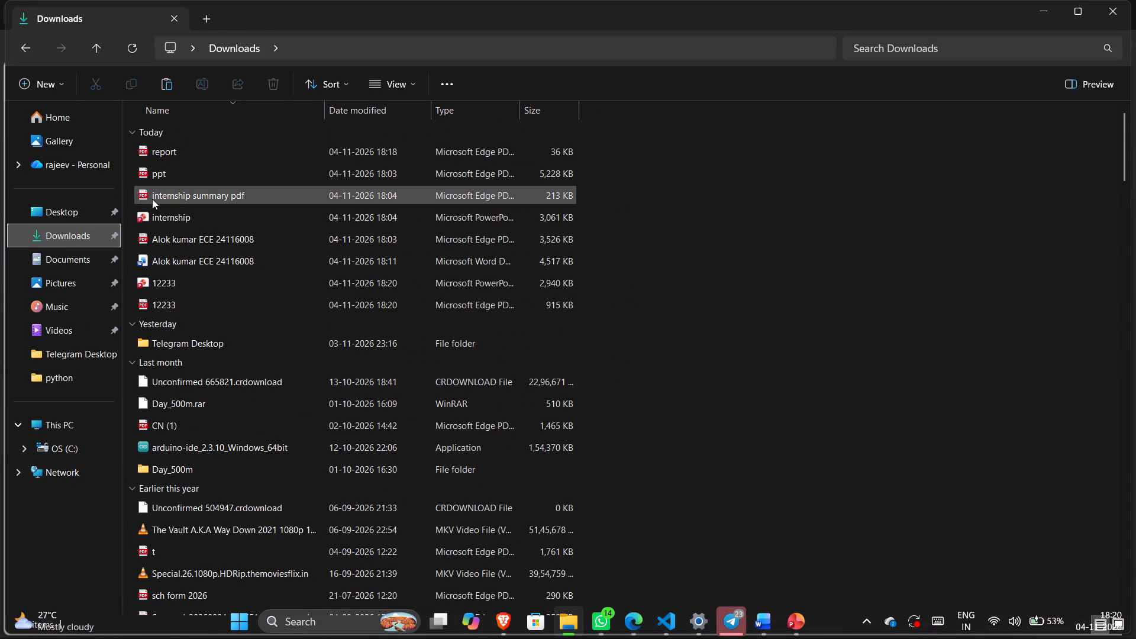
{"action": "left_click", "coordinate": [84, 263]}
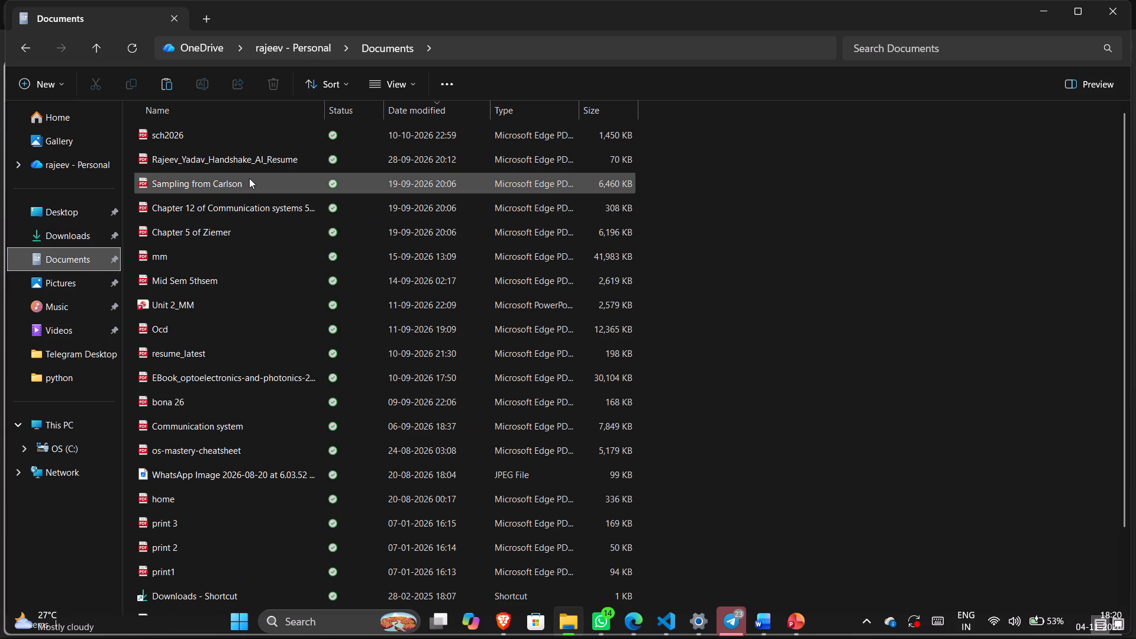
{"action": "left_click", "coordinate": [75, 238]}
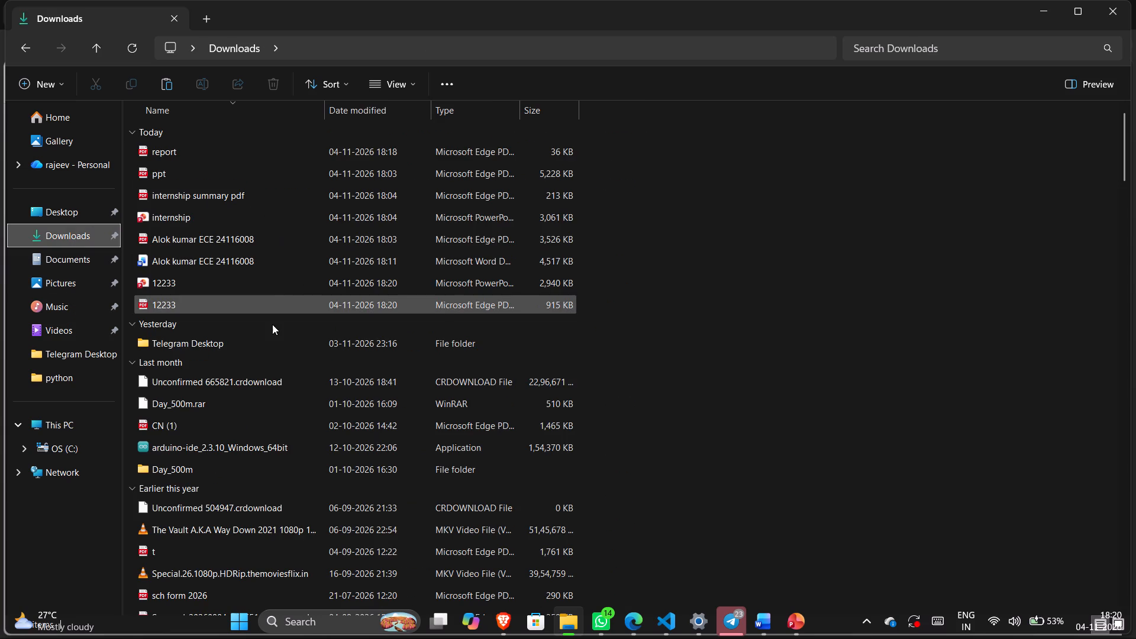
{"action": "right_click", "coordinate": [249, 299]}
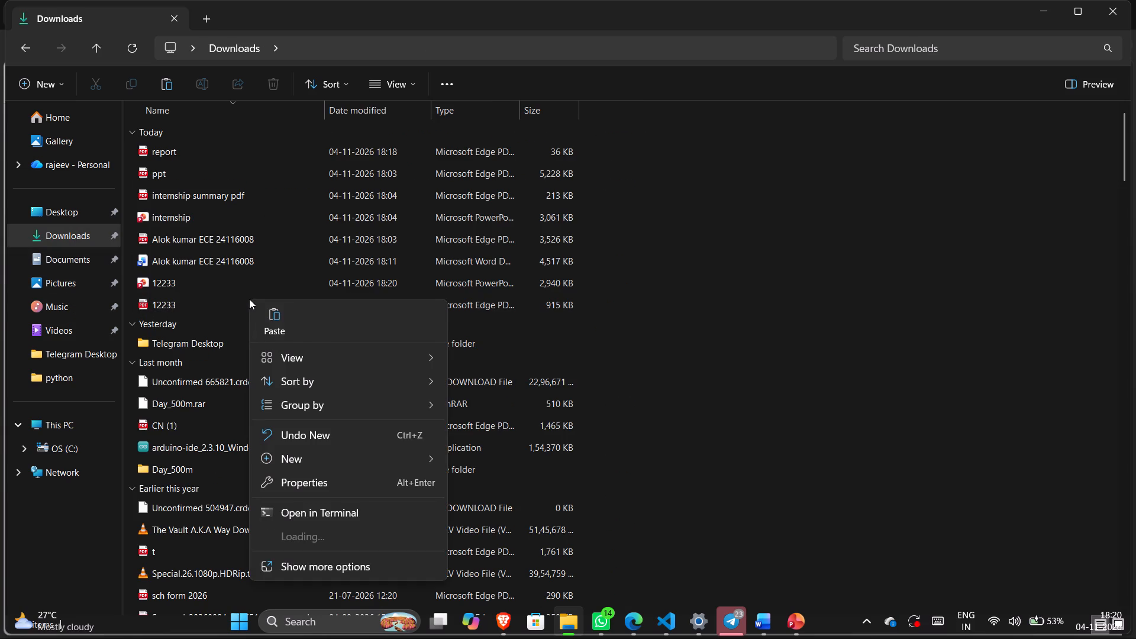
{"action": "left_click", "coordinate": [204, 299]}
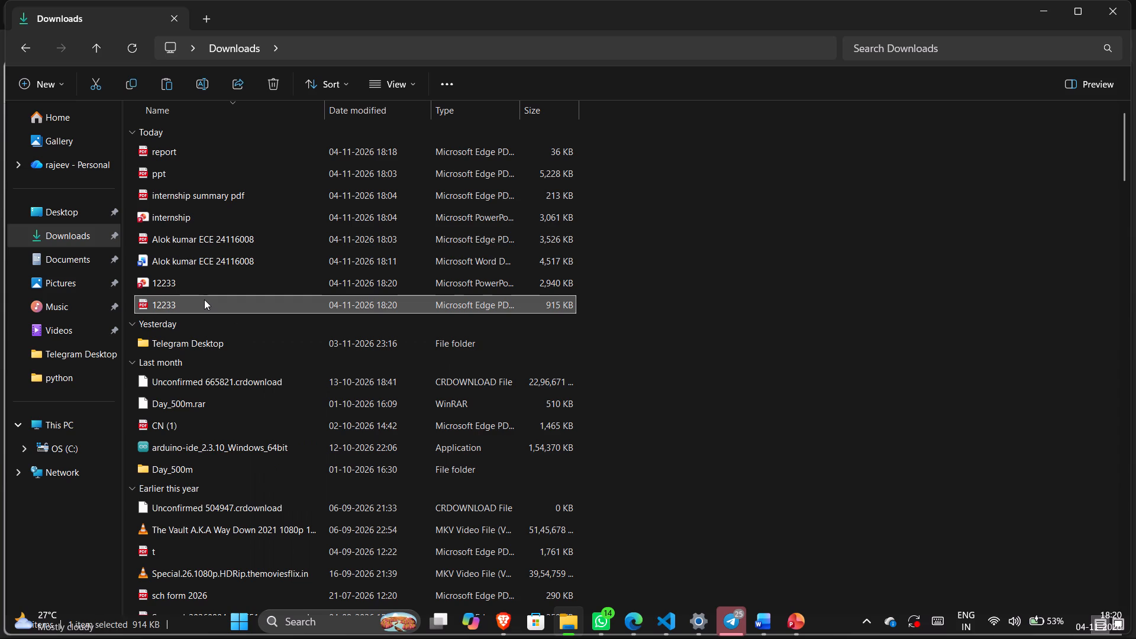
{"action": "right_click", "coordinate": [204, 299]}
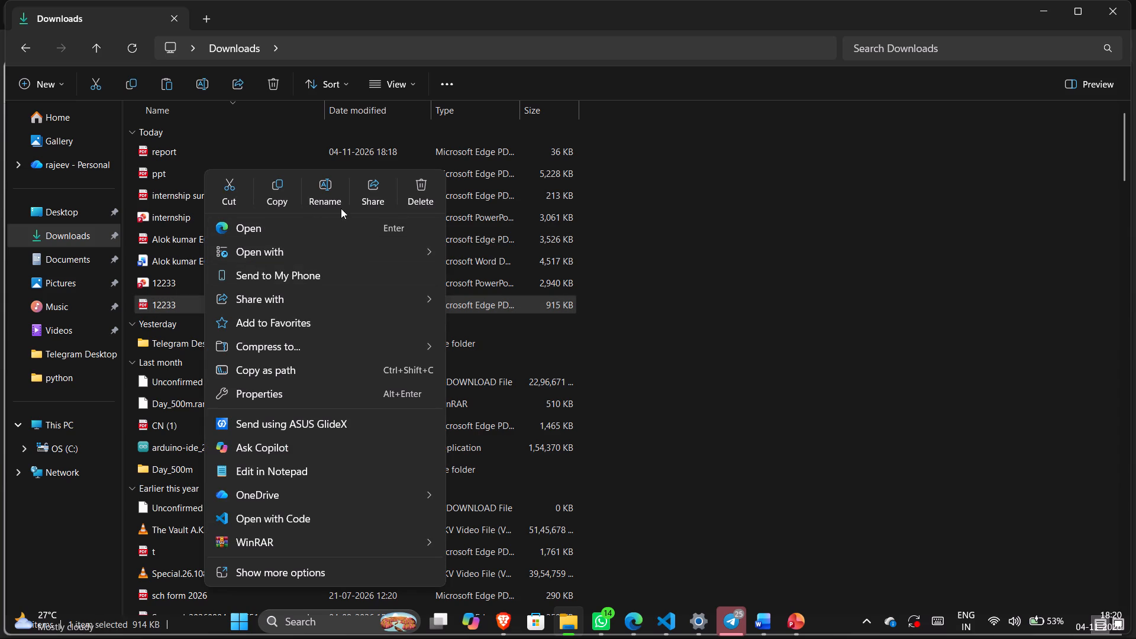
{"action": "left_click", "coordinate": [276, 195]}
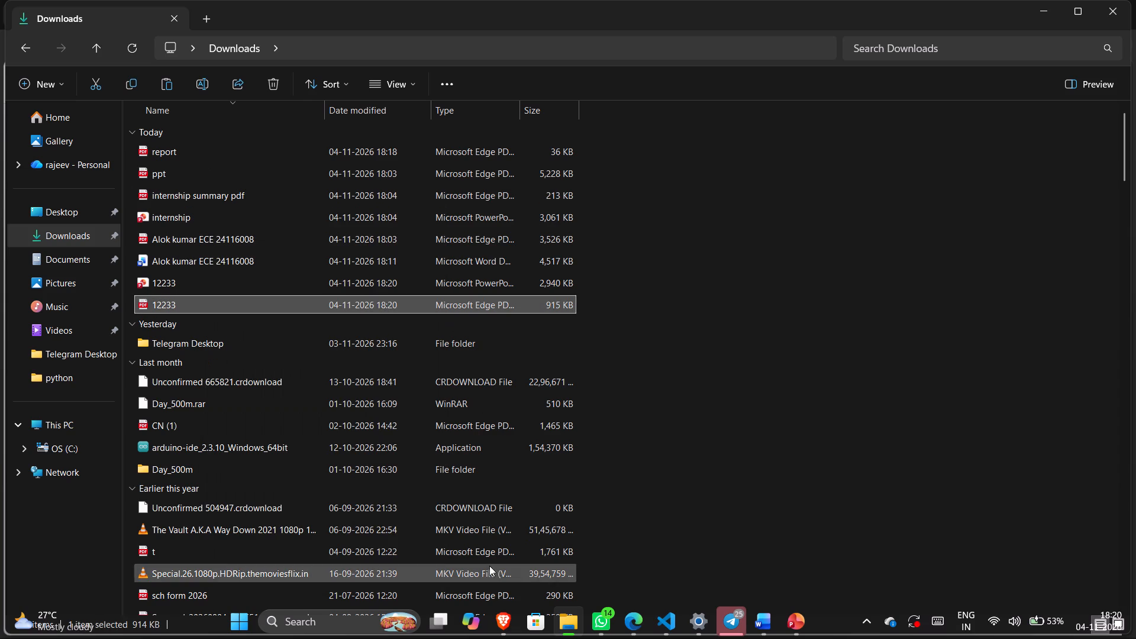
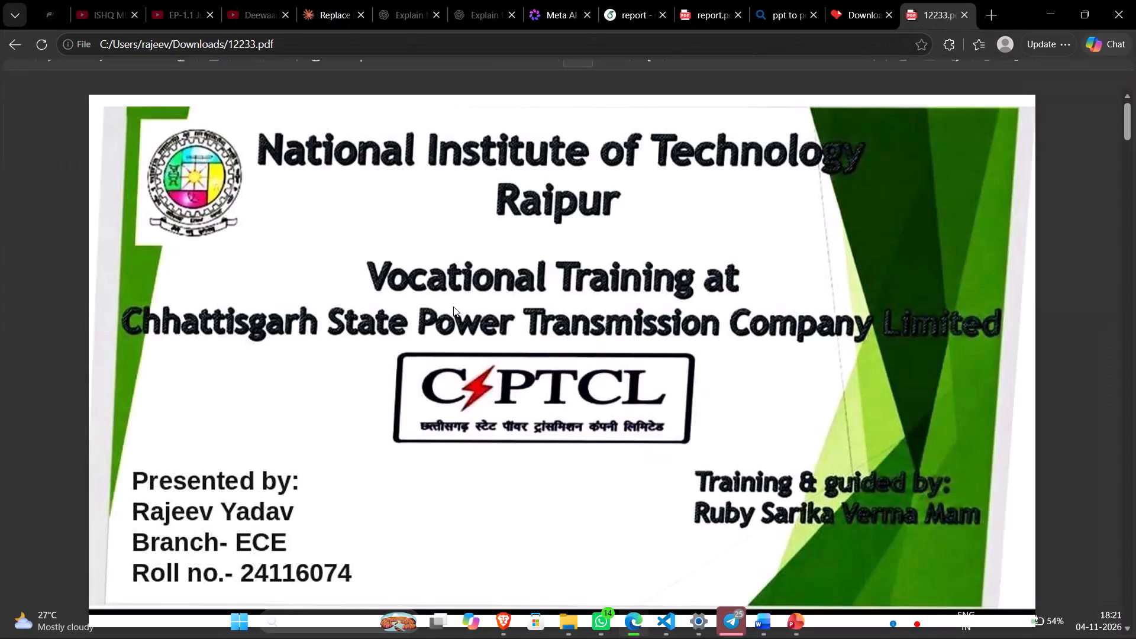
Review the opening slides of the converted 12233 PDF, checking the title page's presenter details and the Content and Introduction pages.
{"action": "scroll", "coordinate": [580, 409], "scroll_direction": "down", "scroll_amount": 3}
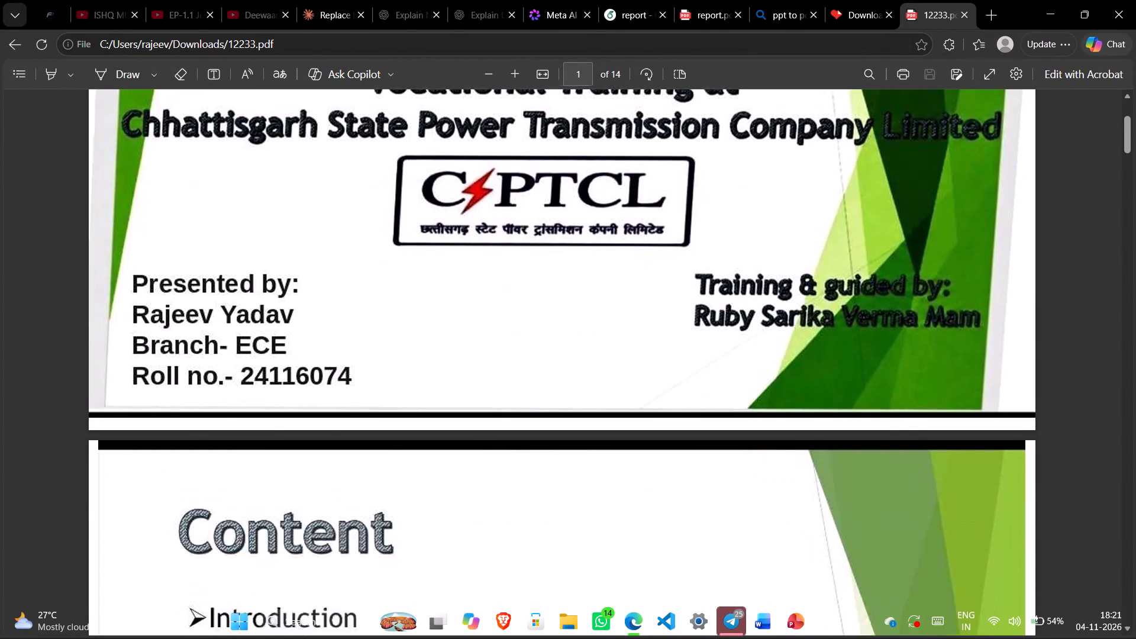
{"action": "scroll", "coordinate": [580, 409], "scroll_direction": "down", "scroll_amount": 6}
{"action": "scroll", "coordinate": [580, 409], "scroll_direction": "up", "scroll_amount": 1}
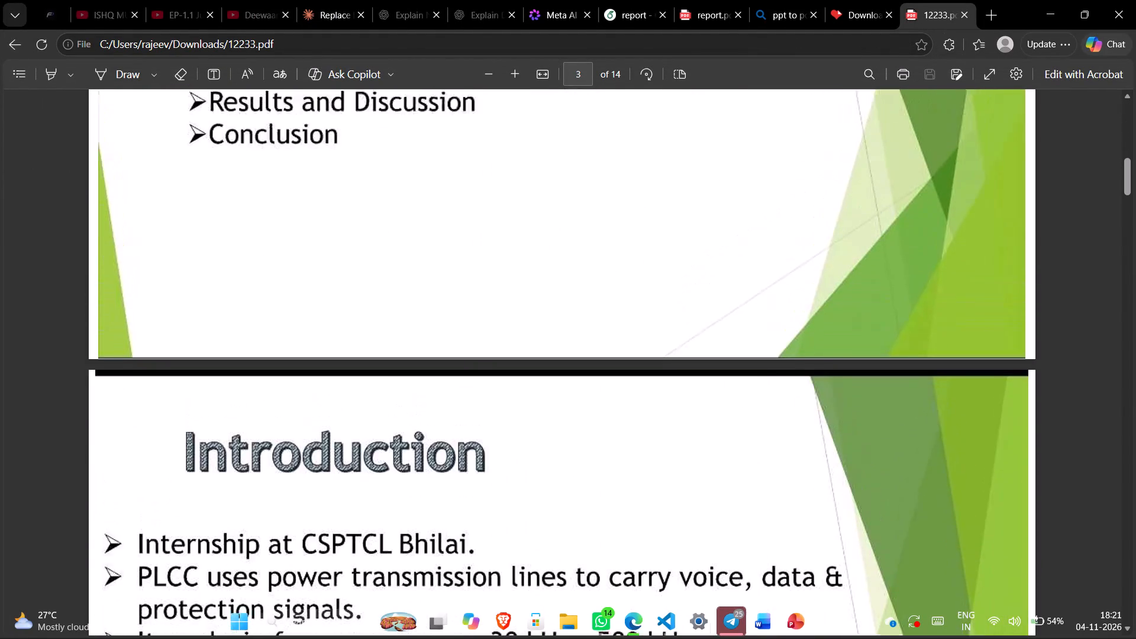
{"action": "scroll", "coordinate": [580, 409], "scroll_direction": "up", "scroll_amount": 8}
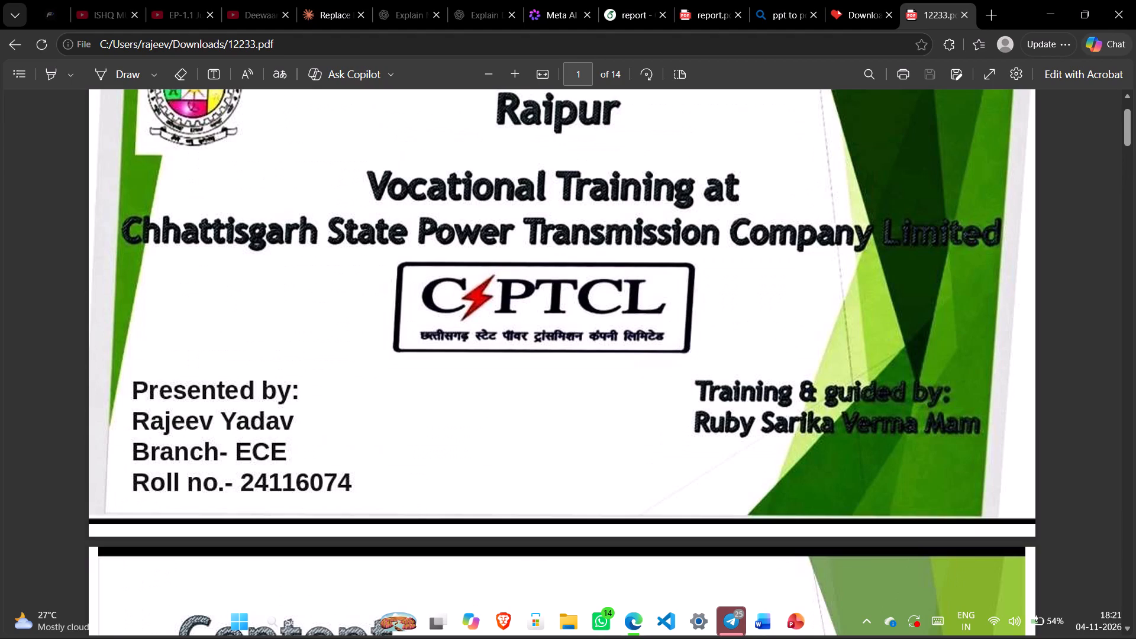
{"action": "scroll", "coordinate": [580, 409], "scroll_direction": "up", "scroll_amount": 2}
{"action": "scroll", "coordinate": [580, 409], "scroll_direction": "down", "scroll_amount": 11}
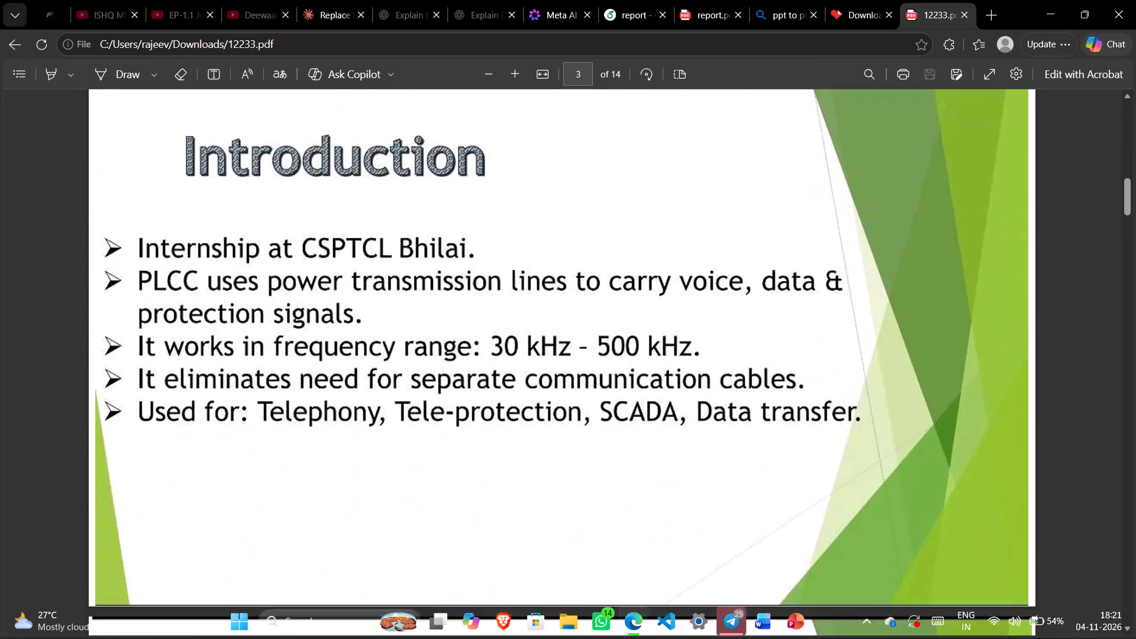
Open the student-named ECE internship report PDF from the Downloads folder and examine its title page and the start of the Abstract.
{"action": "left_click", "coordinate": [1043, 11]}
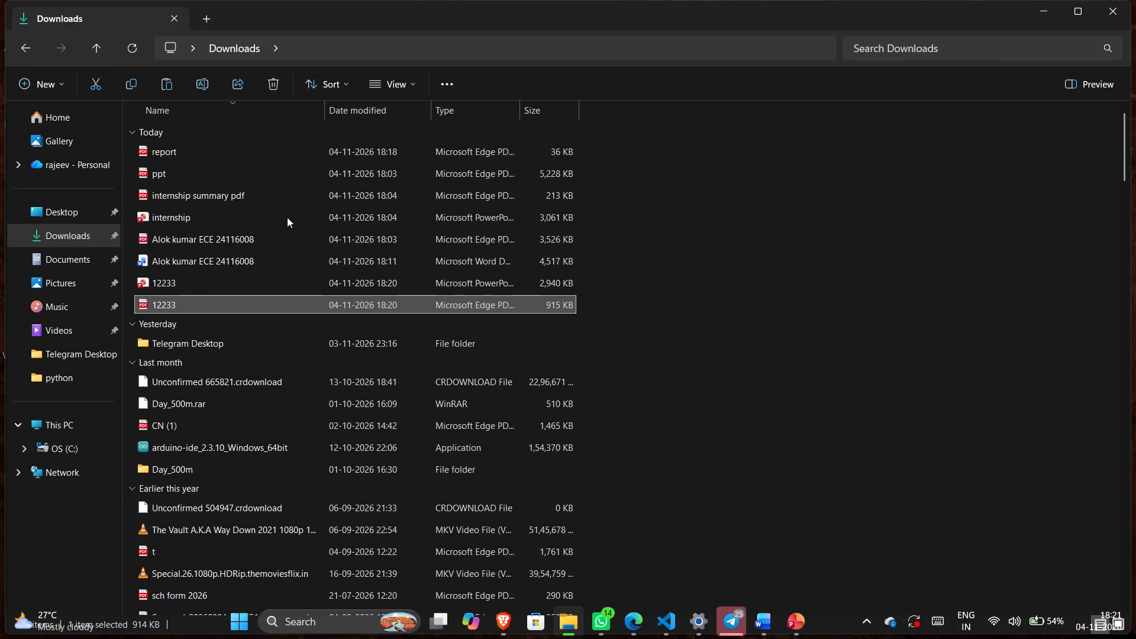
{"action": "double_click", "coordinate": [282, 237]}
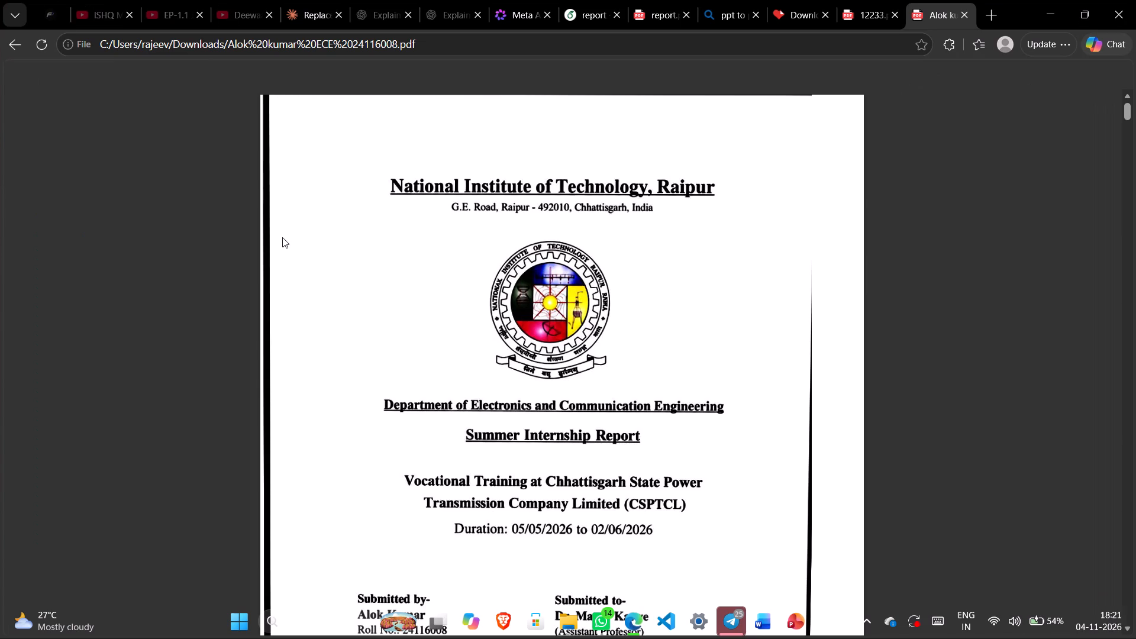
{"action": "scroll", "coordinate": [488, 325], "scroll_direction": "down", "scroll_amount": 6}
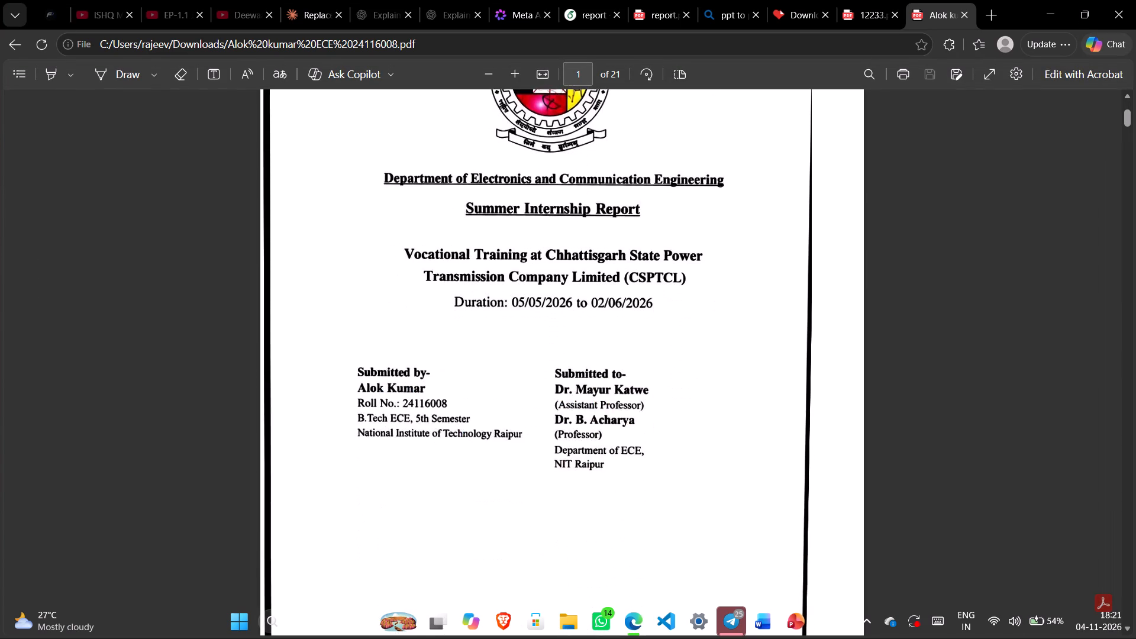
{"action": "scroll", "coordinate": [488, 325], "scroll_direction": "down", "scroll_amount": 5}
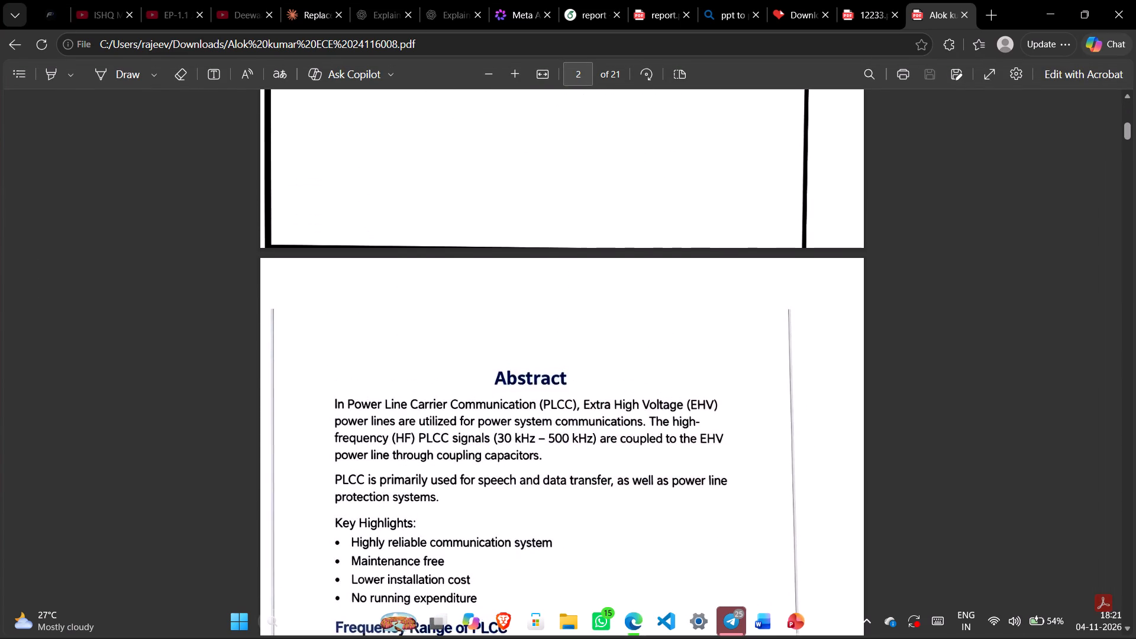
{"action": "scroll", "coordinate": [488, 325], "scroll_direction": "up", "scroll_amount": 7}
{"action": "scroll", "coordinate": [488, 325], "scroll_direction": "down", "scroll_amount": 1}
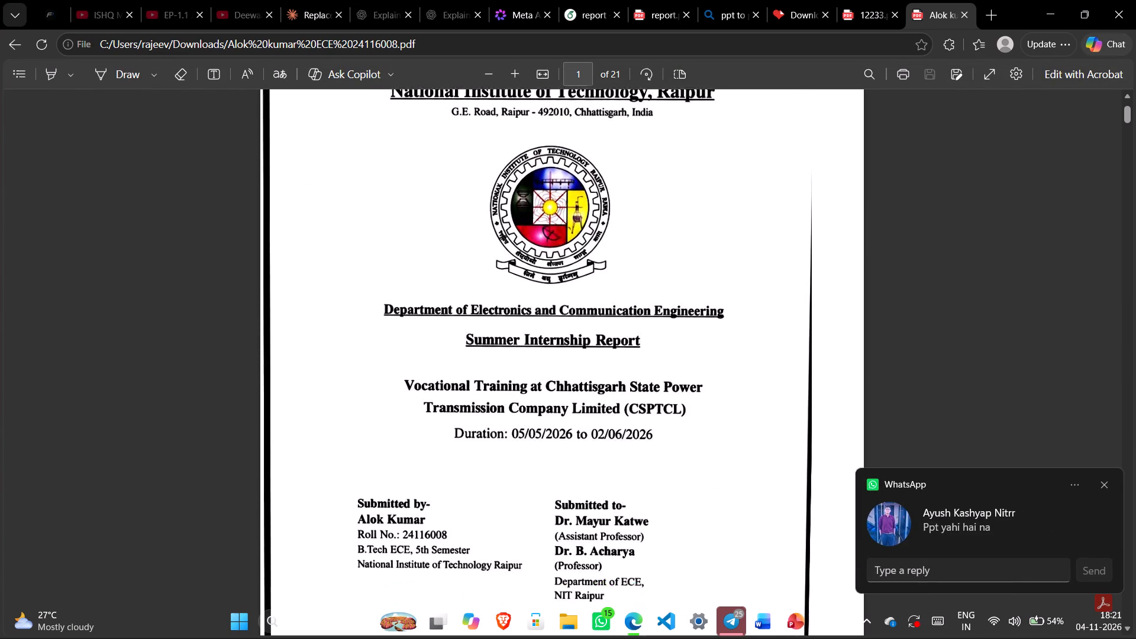
{"action": "scroll", "coordinate": [488, 325], "scroll_direction": "down", "scroll_amount": 2}
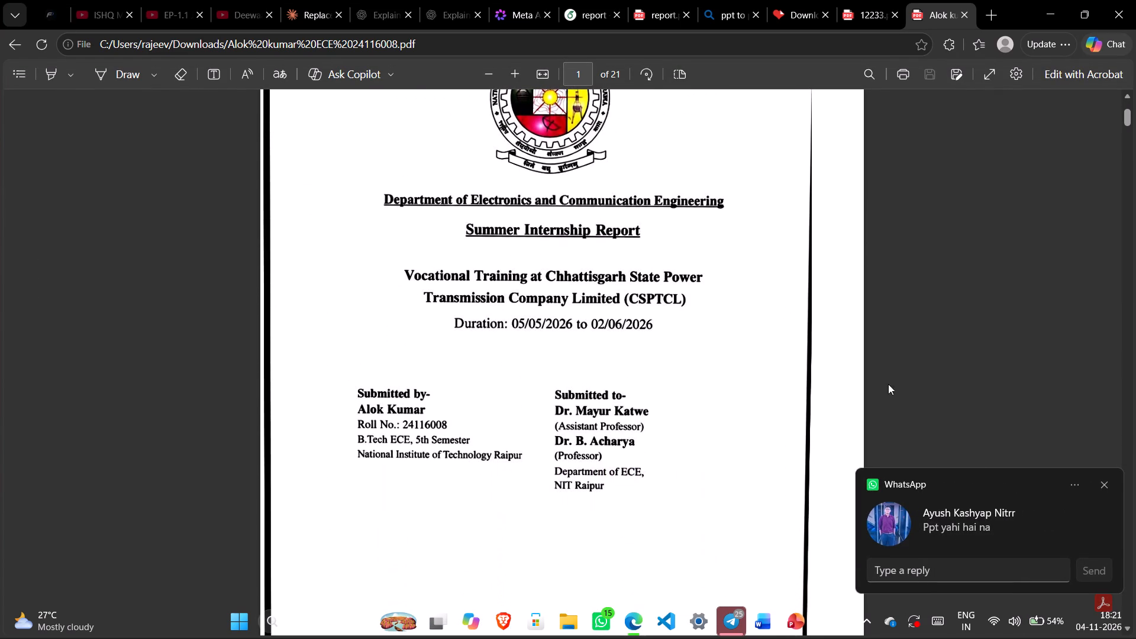
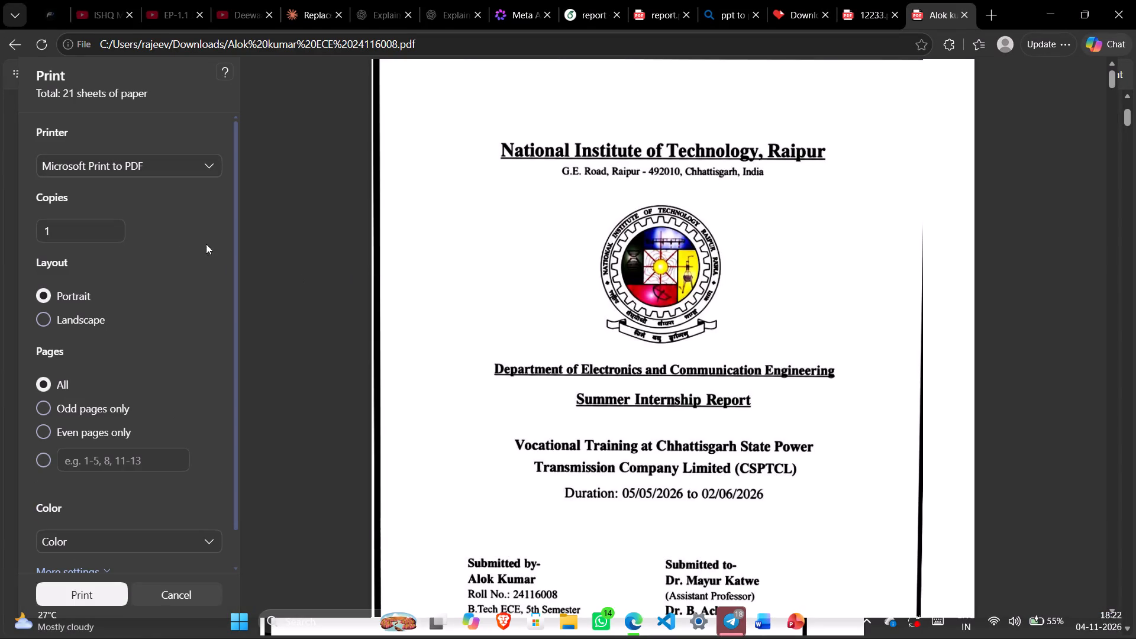
Set a custom page range starting with 2 for printing the summer internship report to PDF.
{"action": "left_click", "coordinate": [86, 464]}
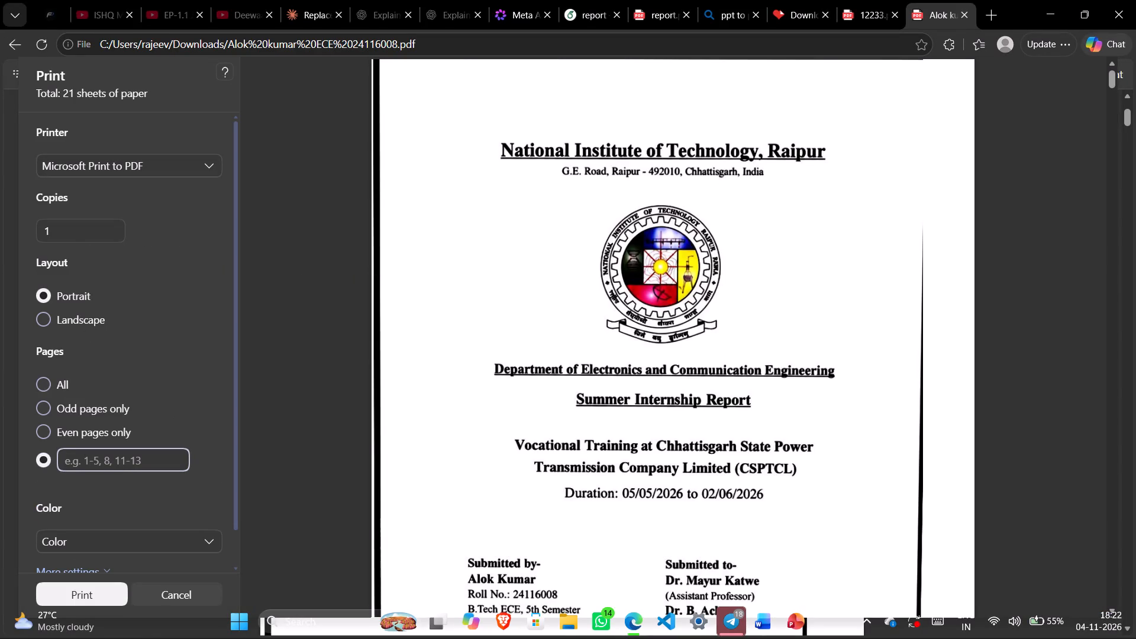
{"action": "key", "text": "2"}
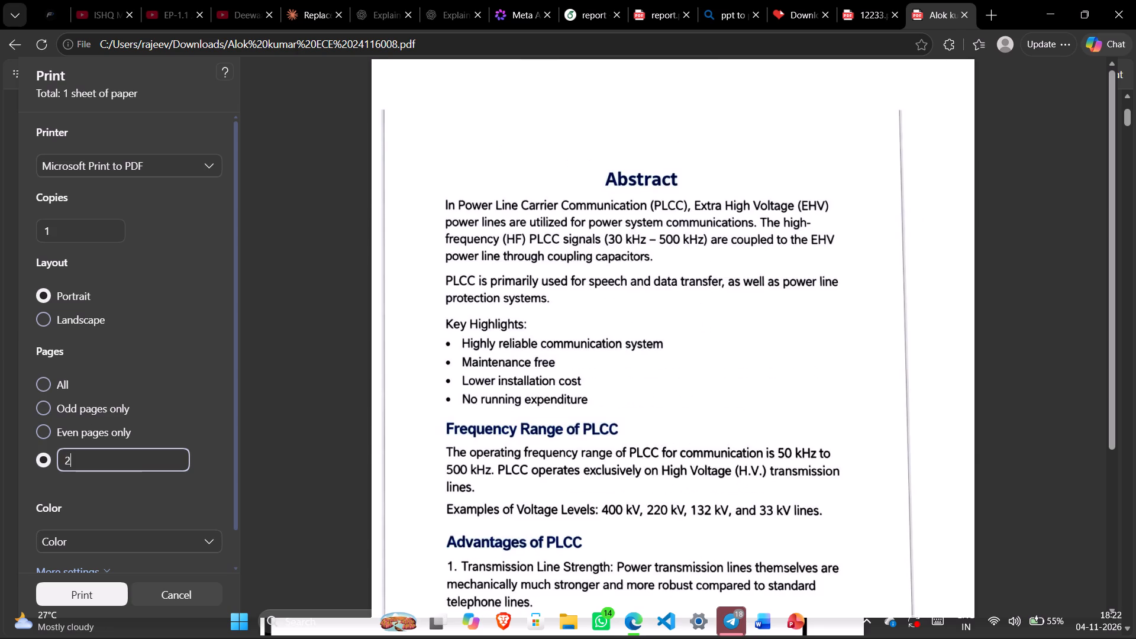
Print pages 2-21 of the student's internship report to a PDF named new in Downloads.
{"action": "key", "text": "minus"}
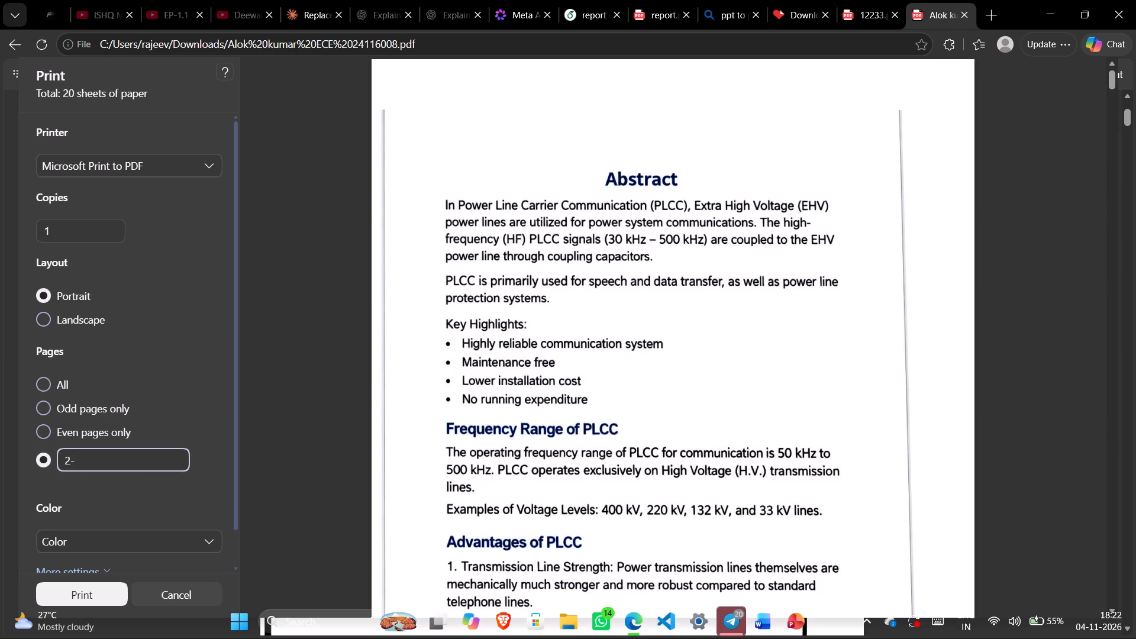
{"action": "type", "text": "21"}
{"action": "key", "text": "BackSpace"}
{"action": "key", "text": "2"}
{"action": "key", "text": "BackSpace"}
{"action": "key", "text": "1"}
{"action": "left_click", "coordinate": [79, 592]}
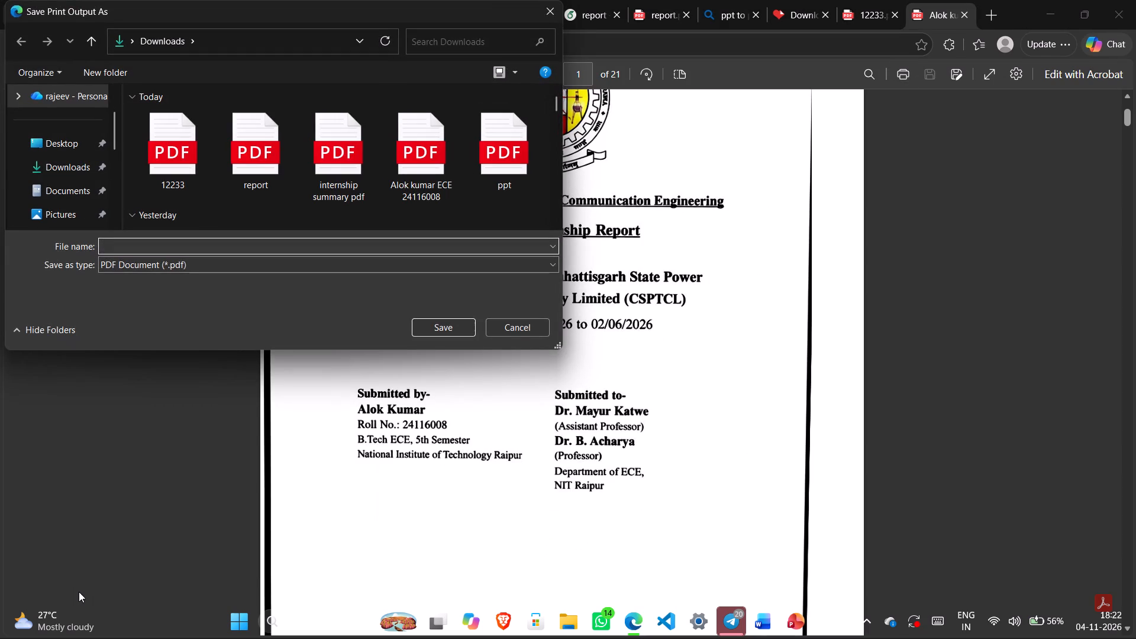
{"action": "type", "text": "new"}
{"action": "key", "text": "Return"}
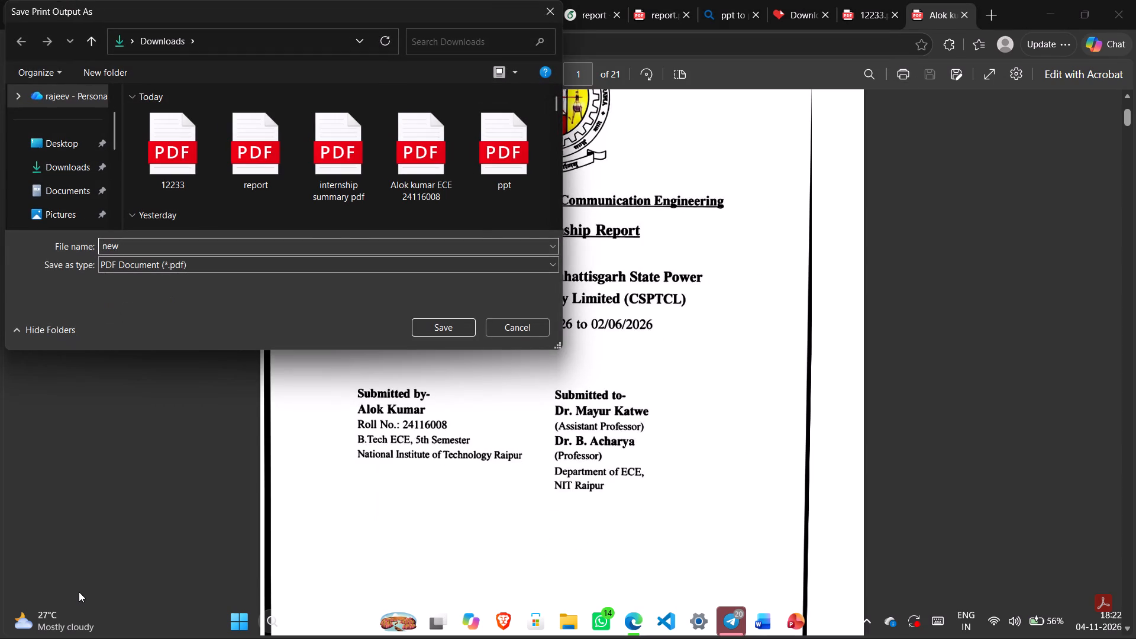
Print only page 1, the report's cover page, to a PDF named 1st page in Downloads.
{"action": "scroll", "coordinate": [333, 375], "scroll_direction": "up", "scroll_amount": 1}
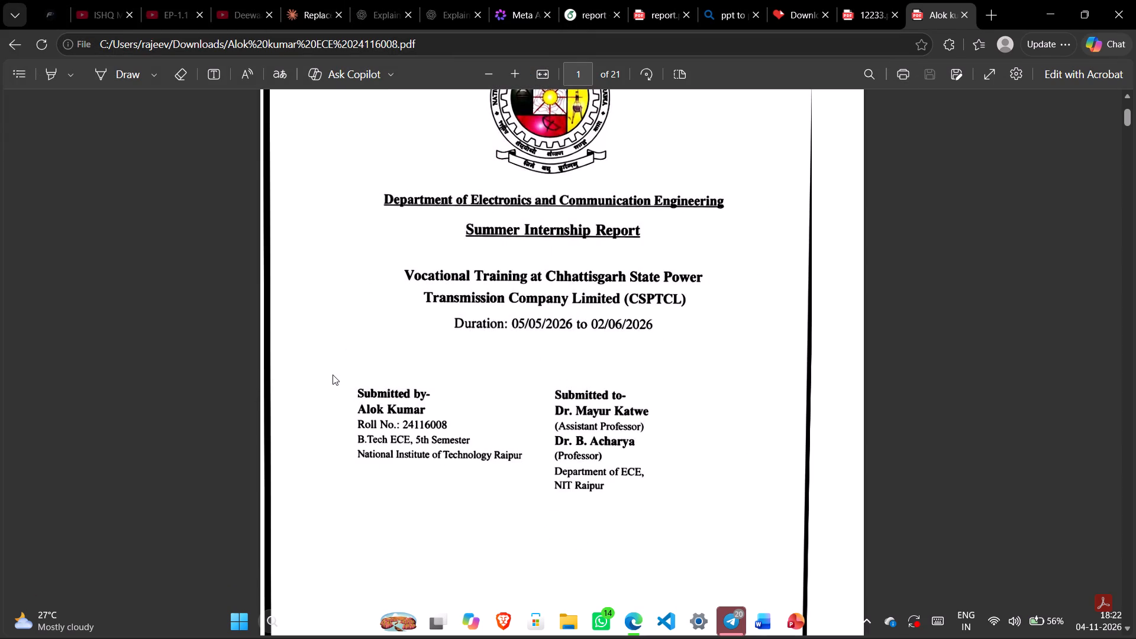
{"action": "scroll", "coordinate": [333, 375], "scroll_direction": "up", "scroll_amount": 1}
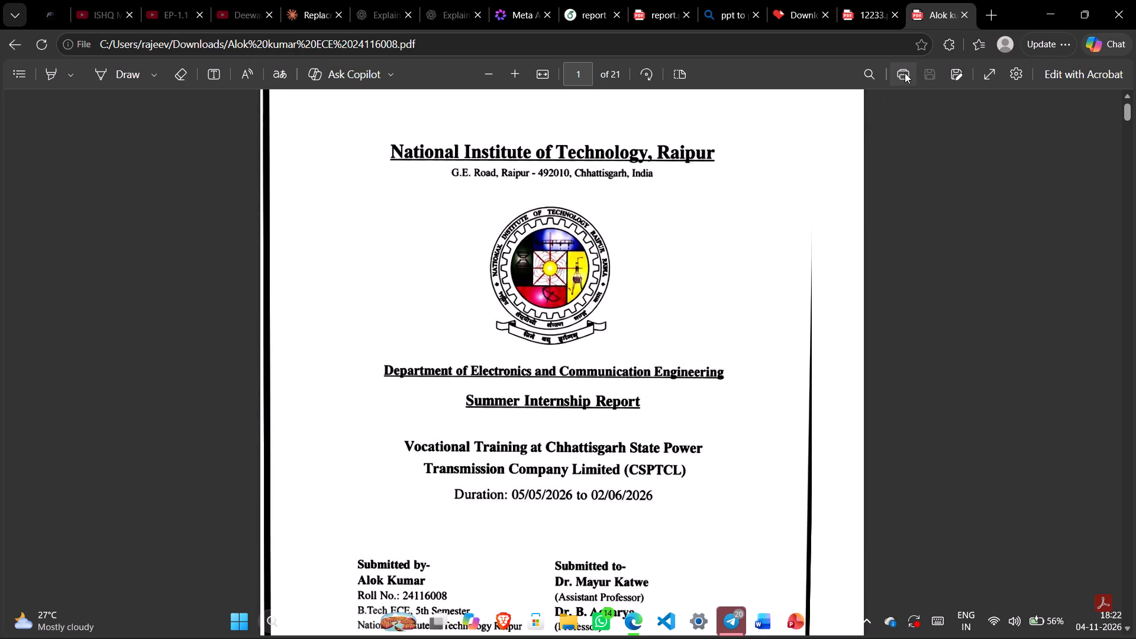
{"action": "left_click", "coordinate": [905, 73]}
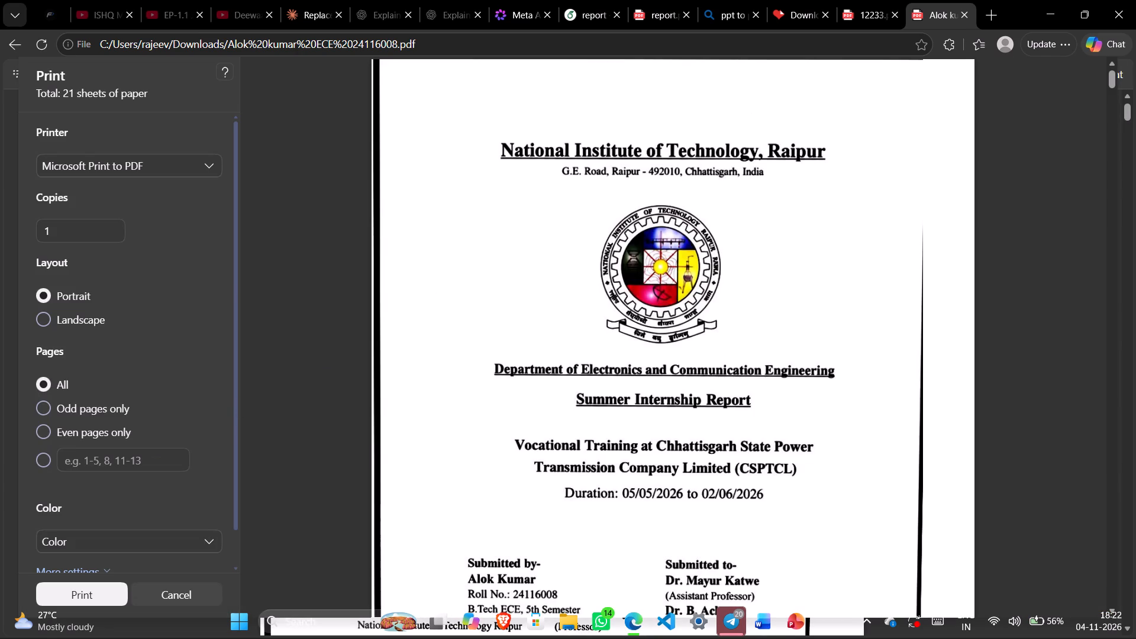
{"action": "left_click", "coordinate": [144, 457]}
{"action": "key", "text": "1"}
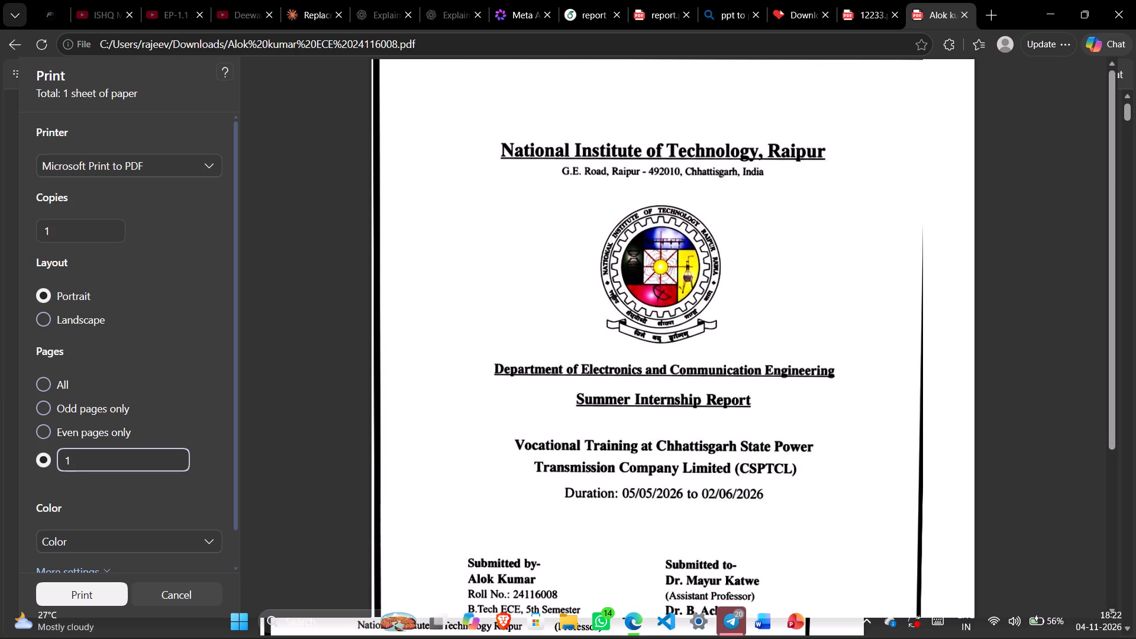
{"action": "key", "text": "Return"}
{"action": "left_click", "coordinate": [79, 592]}
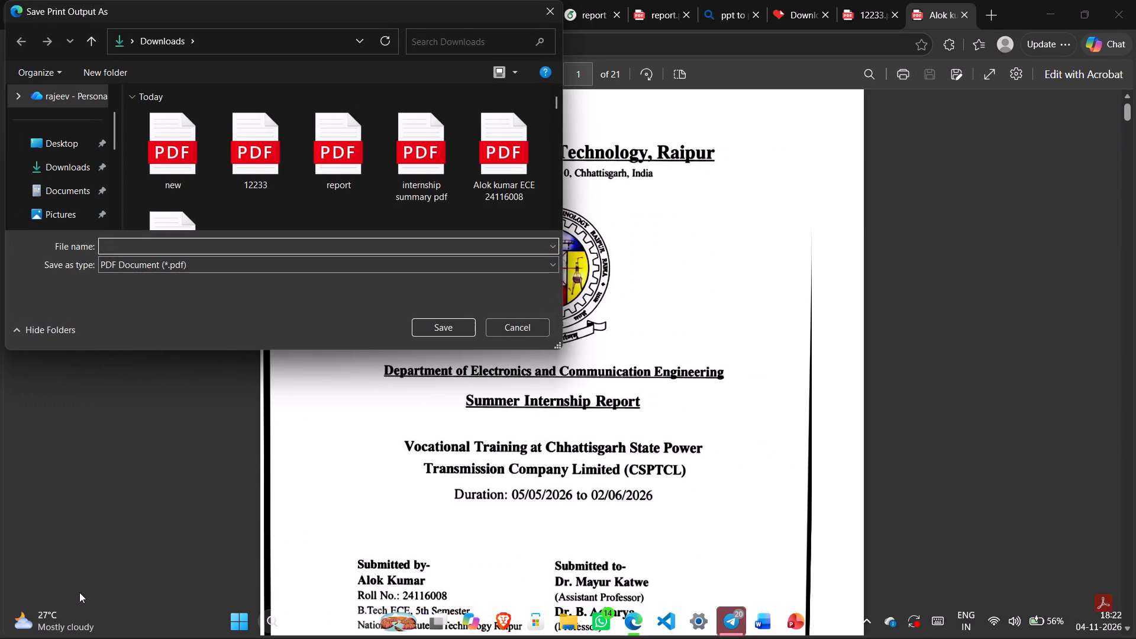
{"action": "type", "text": "1st page"}
{"action": "key", "text": "Return"}
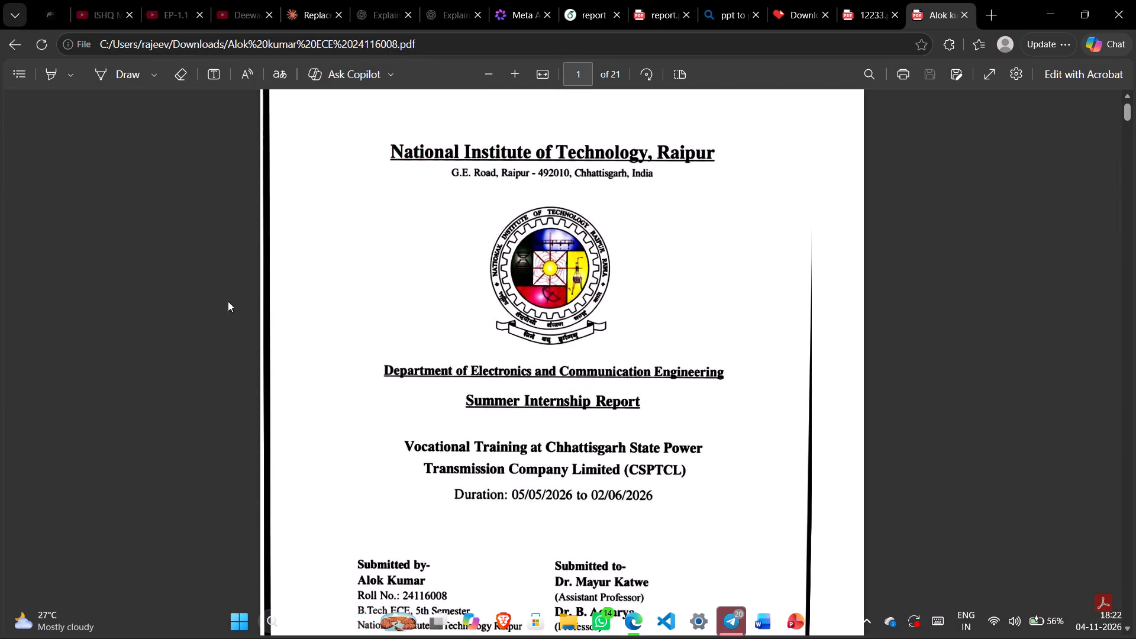
Switch to File Explorer and select the 1st page PDF in the Downloads folder.
{"action": "left_click", "coordinate": [1041, 17]}
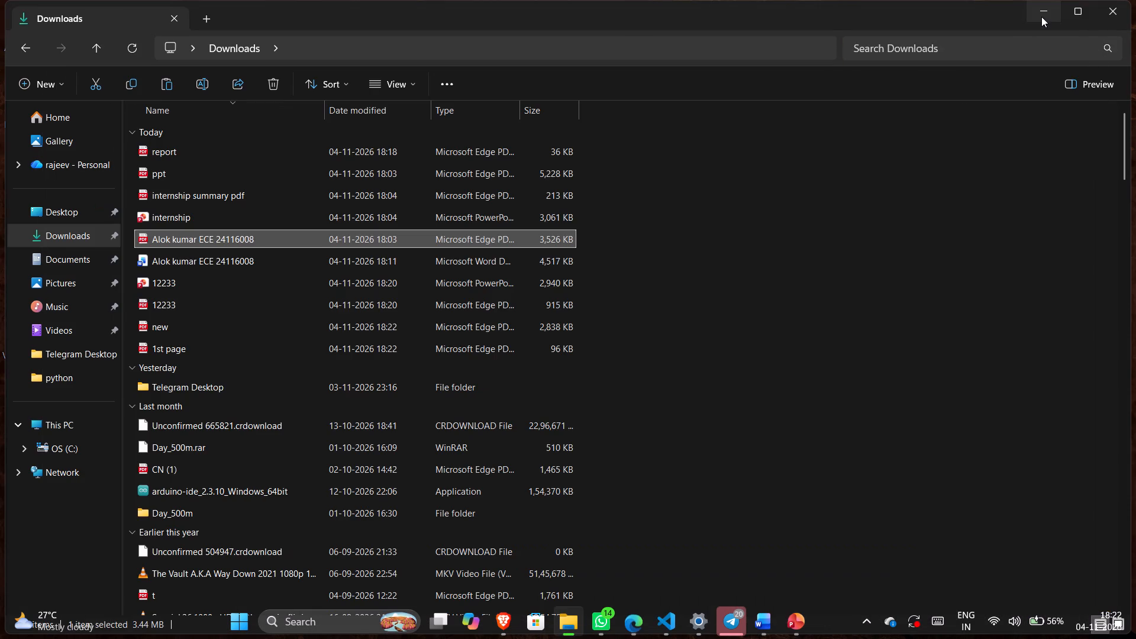
{"action": "left_click", "coordinate": [305, 351]}
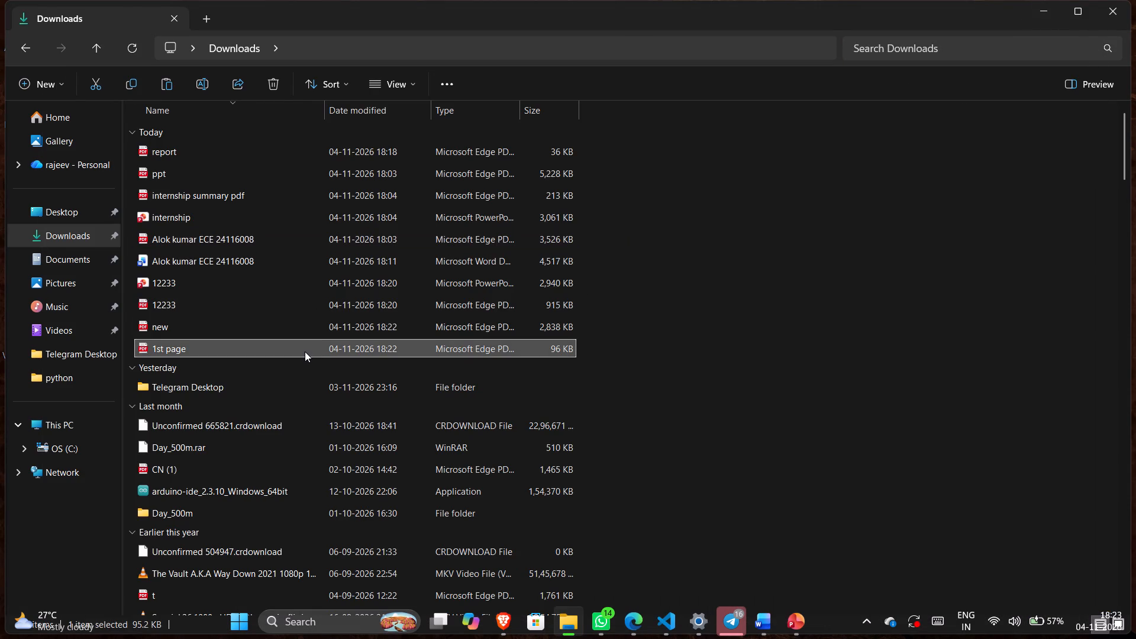
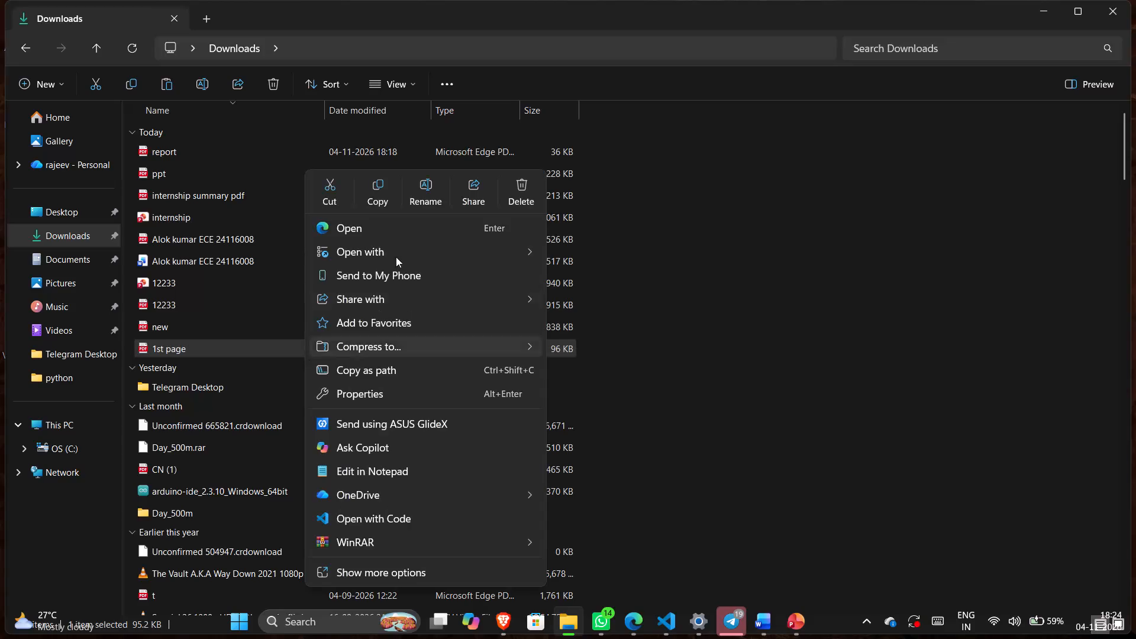
{"action": "left_click", "coordinate": [385, 196]}
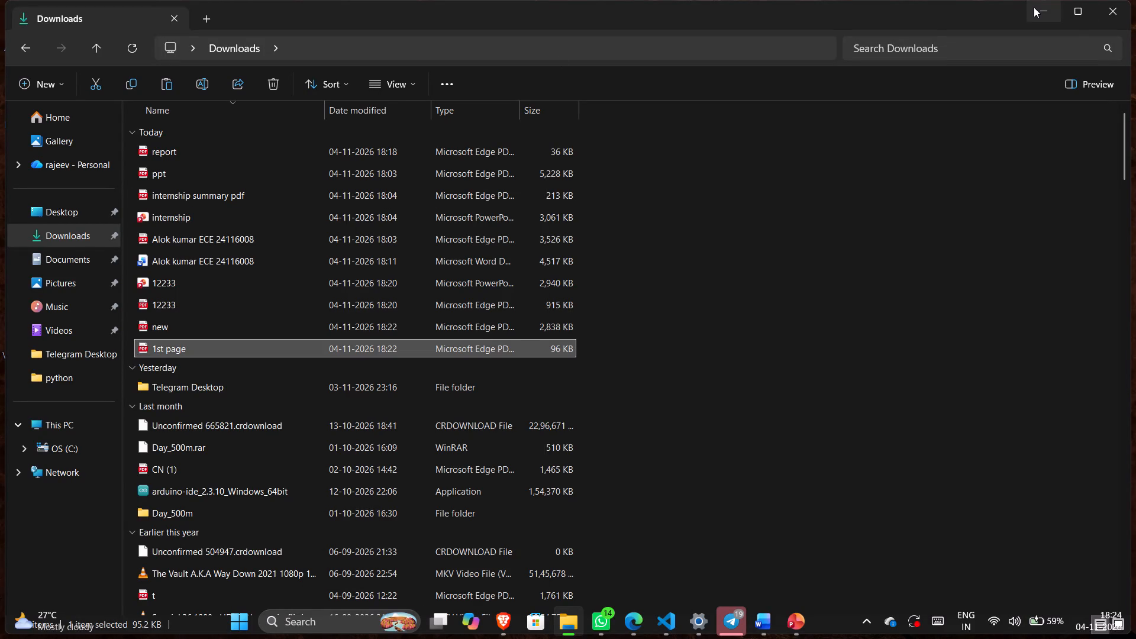
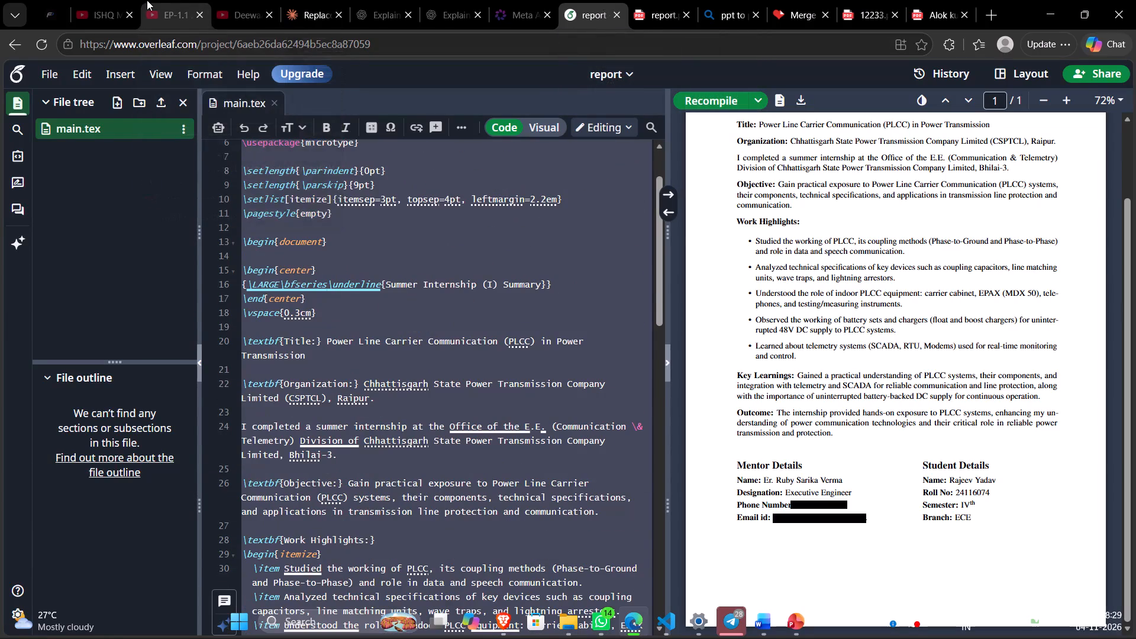
Replace all the code in main.tex with the copied cover page LaTeX and recompile the PDF to check the page.
{"action": "key", "text": "ctrl+v"}
{"action": "scroll", "coordinate": [267, 272], "scroll_direction": "up", "scroll_amount": 5}
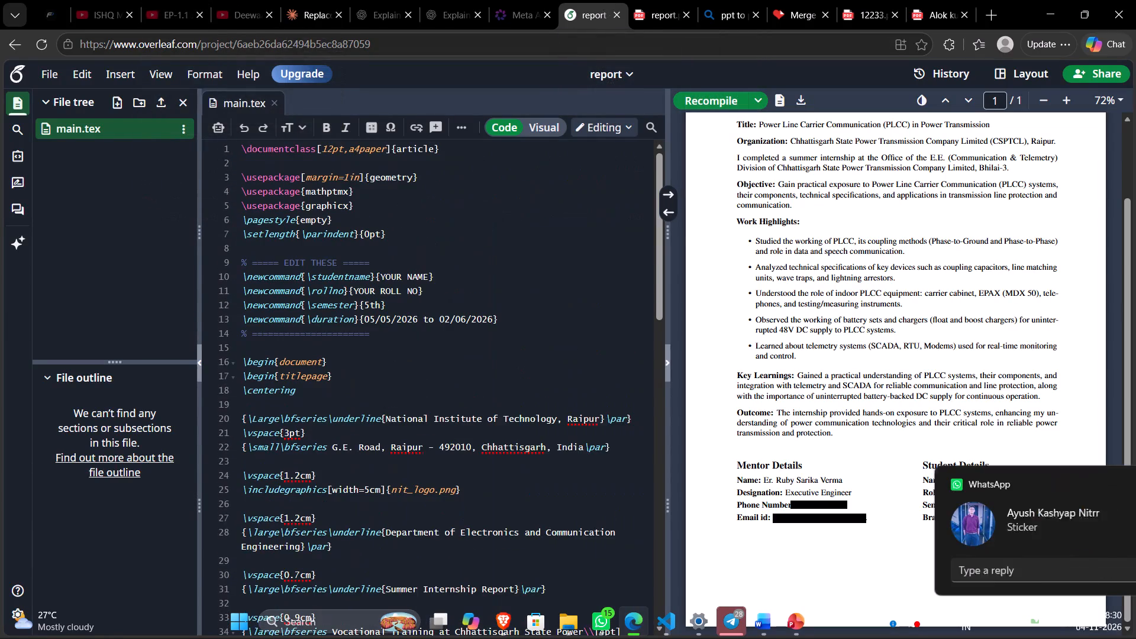
{"action": "scroll", "coordinate": [267, 272], "scroll_direction": "up", "scroll_amount": 5}
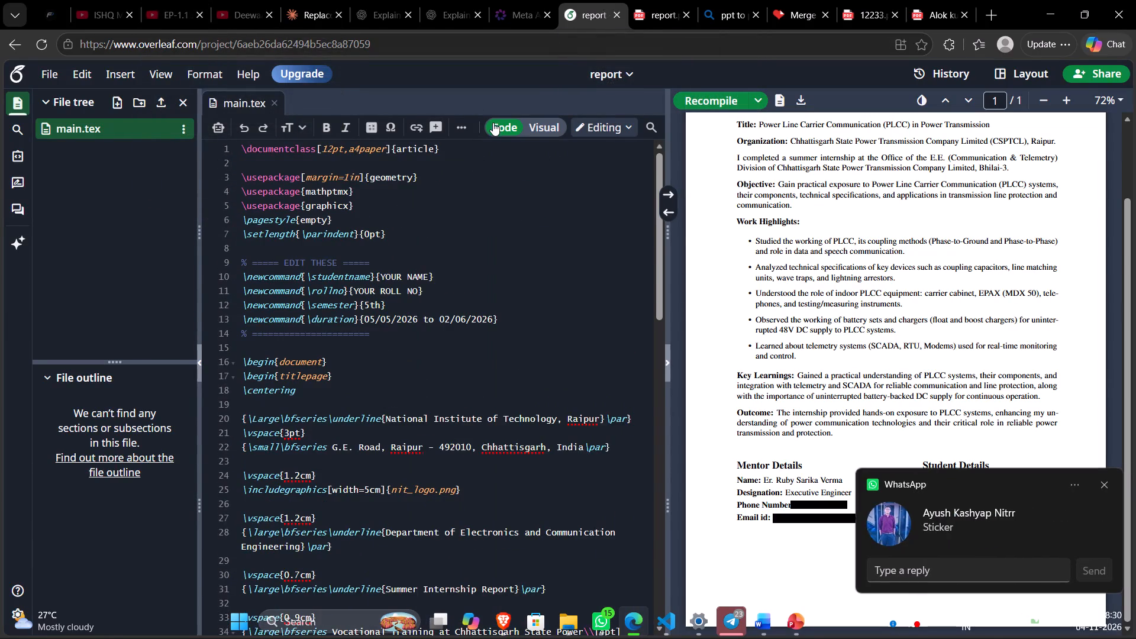
{"action": "left_click", "coordinate": [722, 92]}
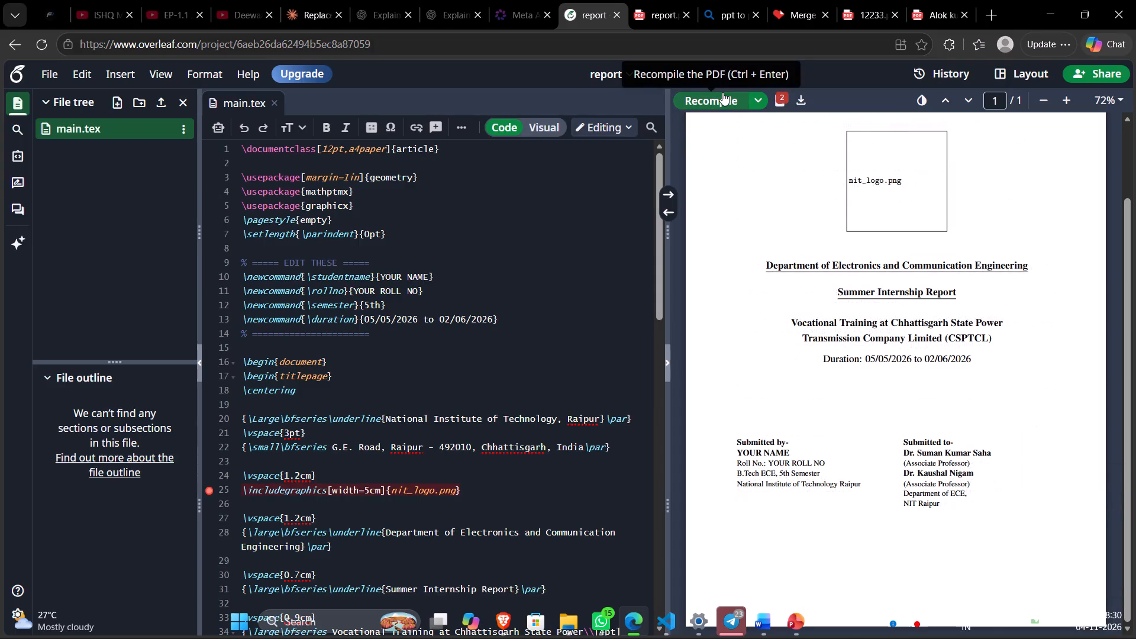
{"action": "scroll", "coordinate": [875, 212], "scroll_direction": "up", "scroll_amount": 3}
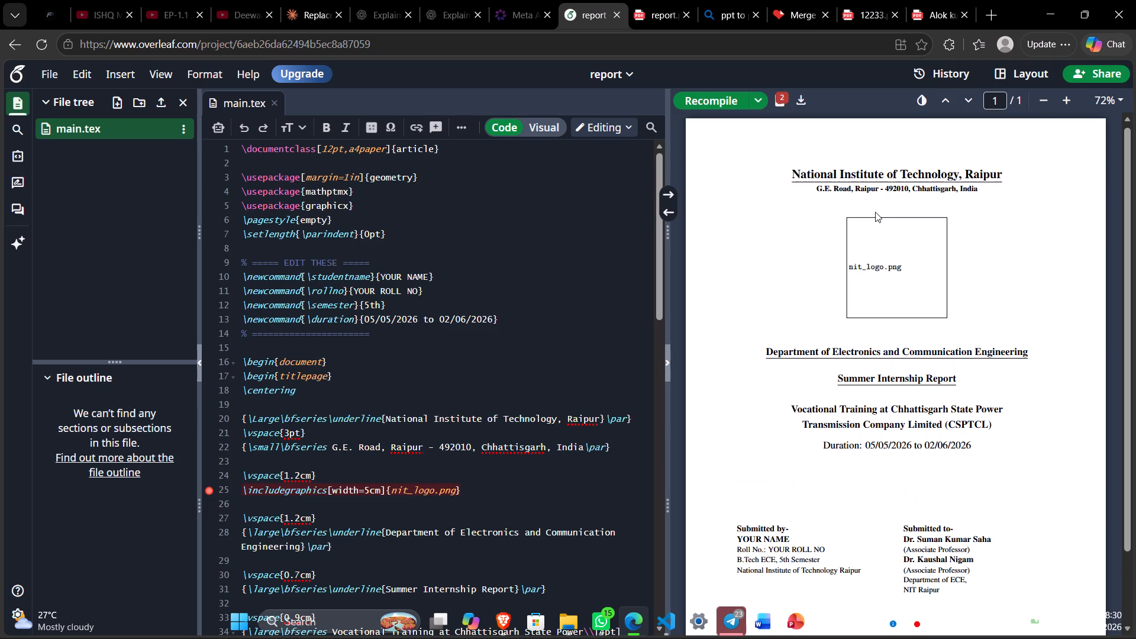
{"action": "scroll", "coordinate": [875, 212], "scroll_direction": "up", "scroll_amount": 1}
{"action": "scroll", "coordinate": [875, 212], "scroll_direction": "down", "scroll_amount": 1}
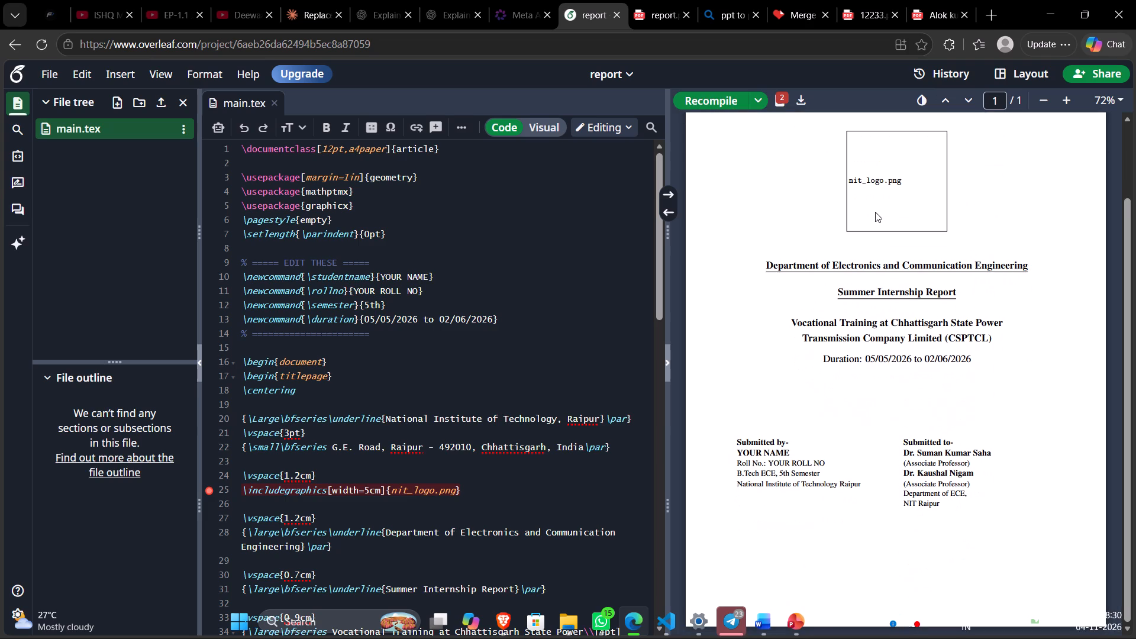
{"action": "scroll", "coordinate": [875, 212], "scroll_direction": "down", "scroll_amount": 1}
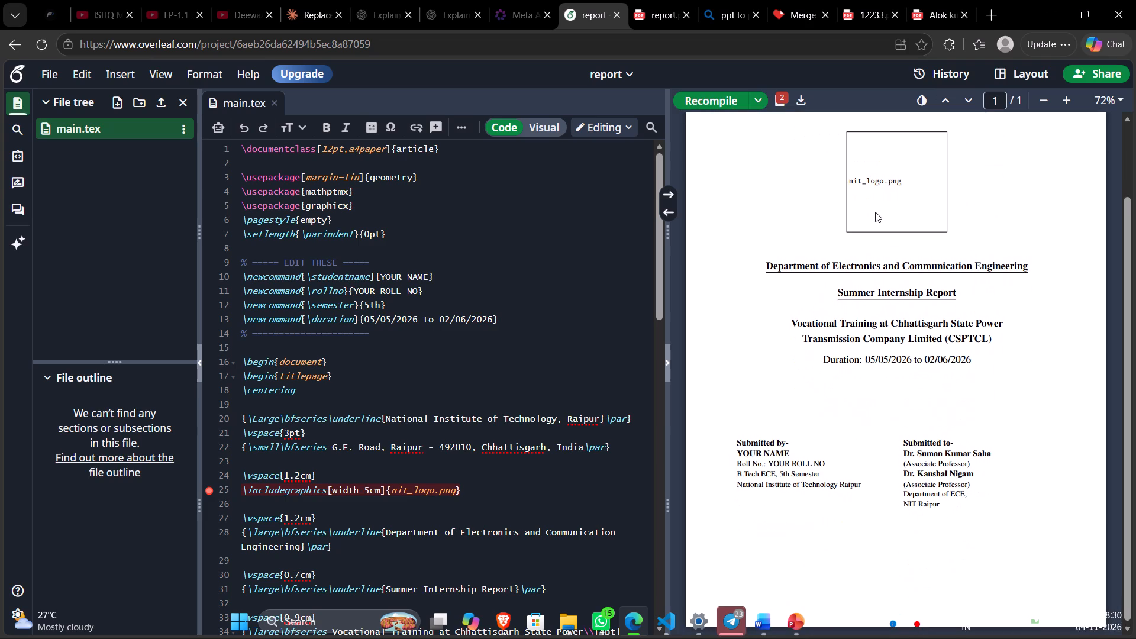
{"action": "scroll", "coordinate": [875, 212], "scroll_direction": "down", "scroll_amount": 3}
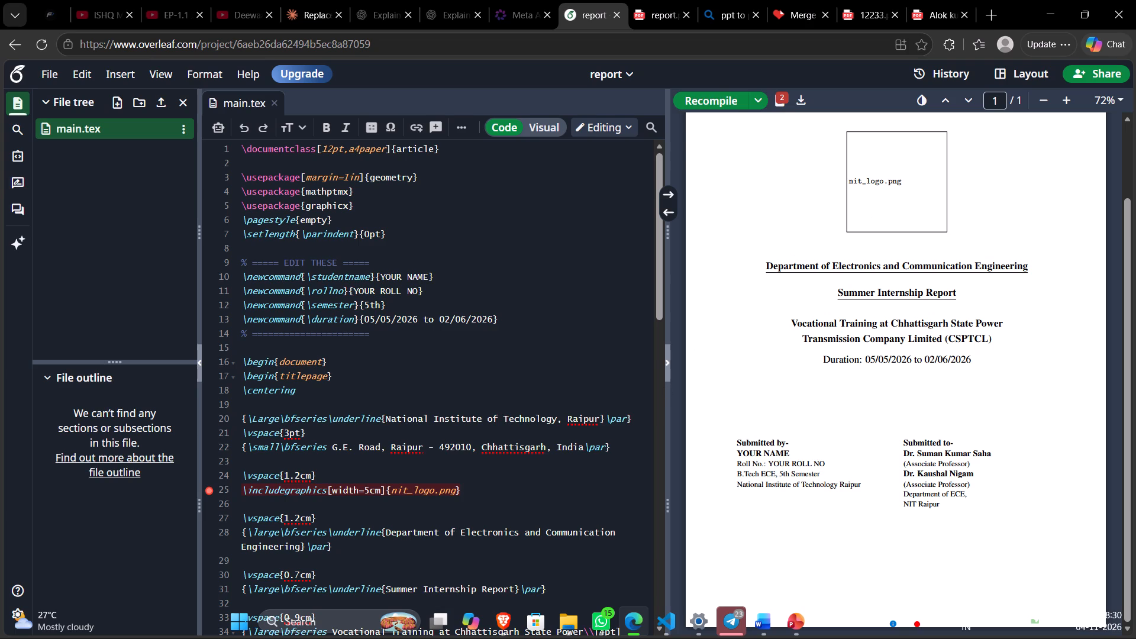
In the Overleaf report project, enter the student's roll number after "Roll No.:" in the submitted-by block of main.tex, and recompile.
{"action": "scroll", "coordinate": [399, 520], "scroll_direction": "down", "scroll_amount": 12}
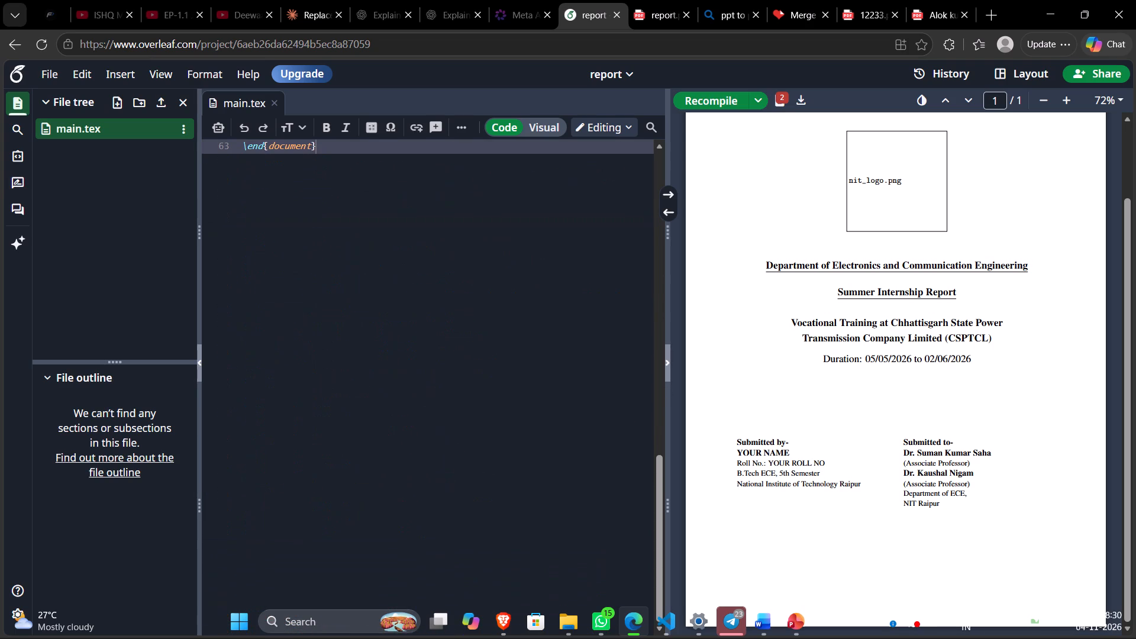
{"action": "scroll", "coordinate": [399, 520], "scroll_direction": "up", "scroll_amount": 5}
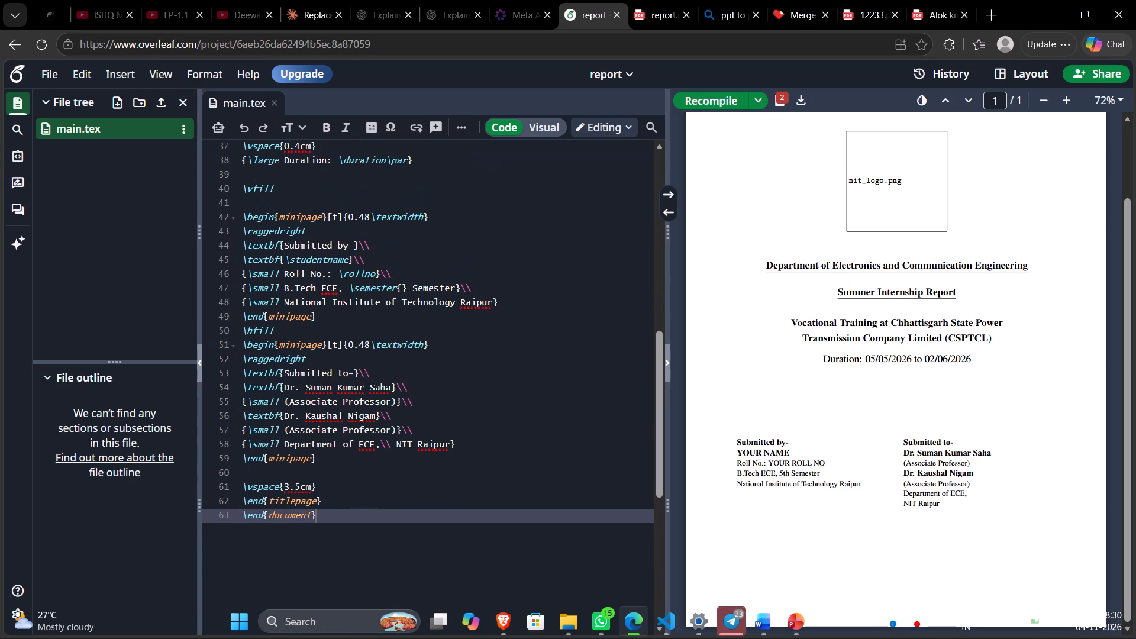
{"action": "scroll", "coordinate": [334, 308], "scroll_direction": "up", "scroll_amount": 1}
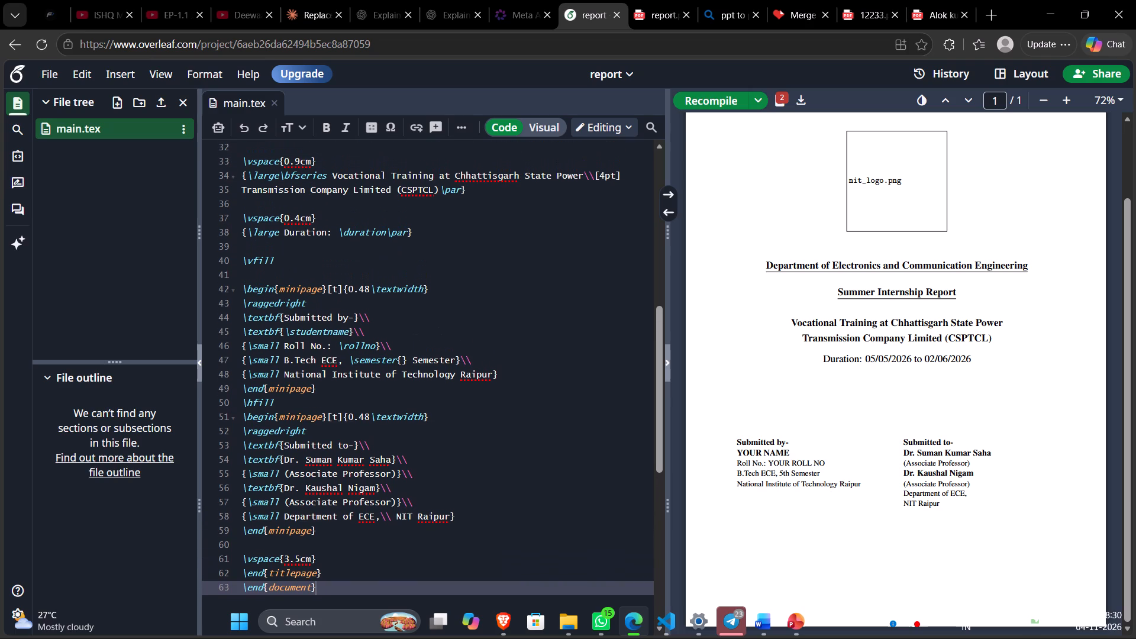
{"action": "left_click", "coordinate": [335, 345]}
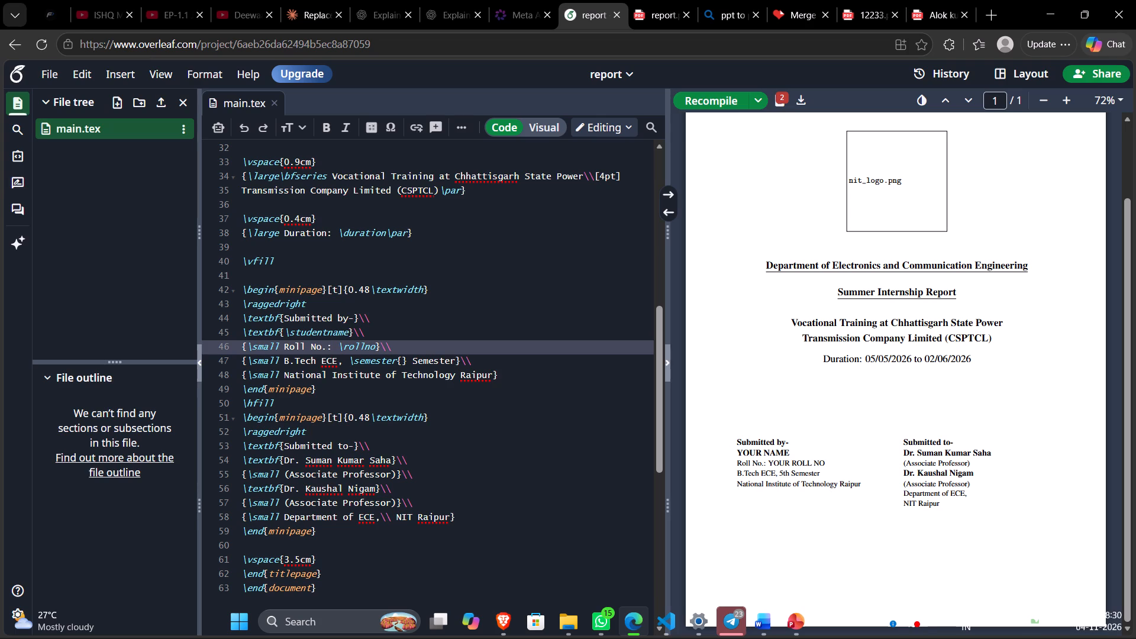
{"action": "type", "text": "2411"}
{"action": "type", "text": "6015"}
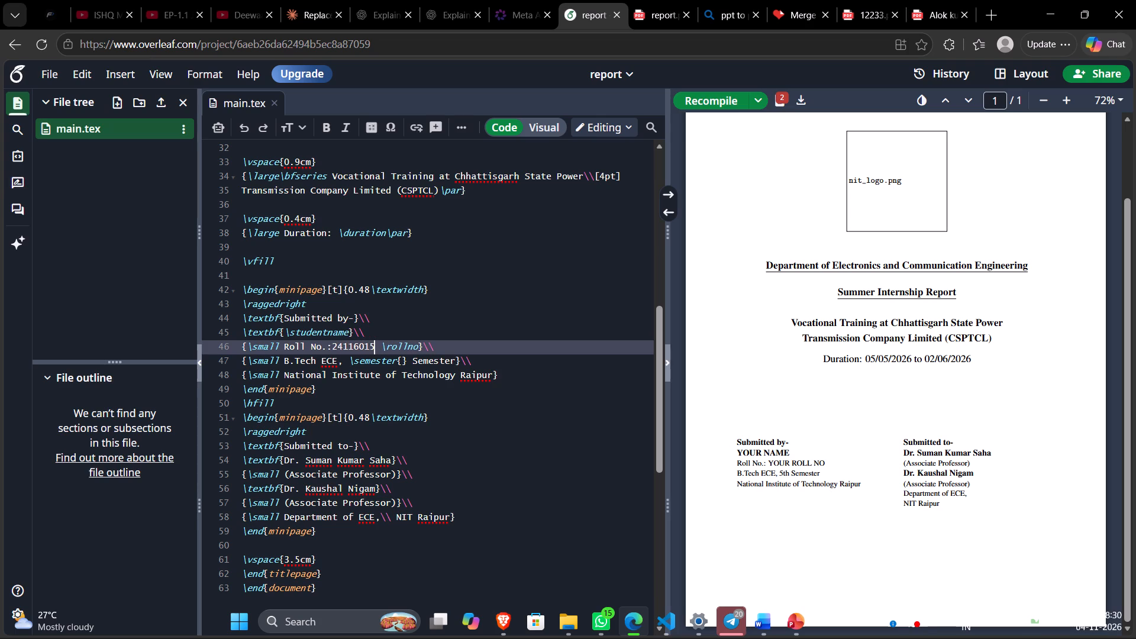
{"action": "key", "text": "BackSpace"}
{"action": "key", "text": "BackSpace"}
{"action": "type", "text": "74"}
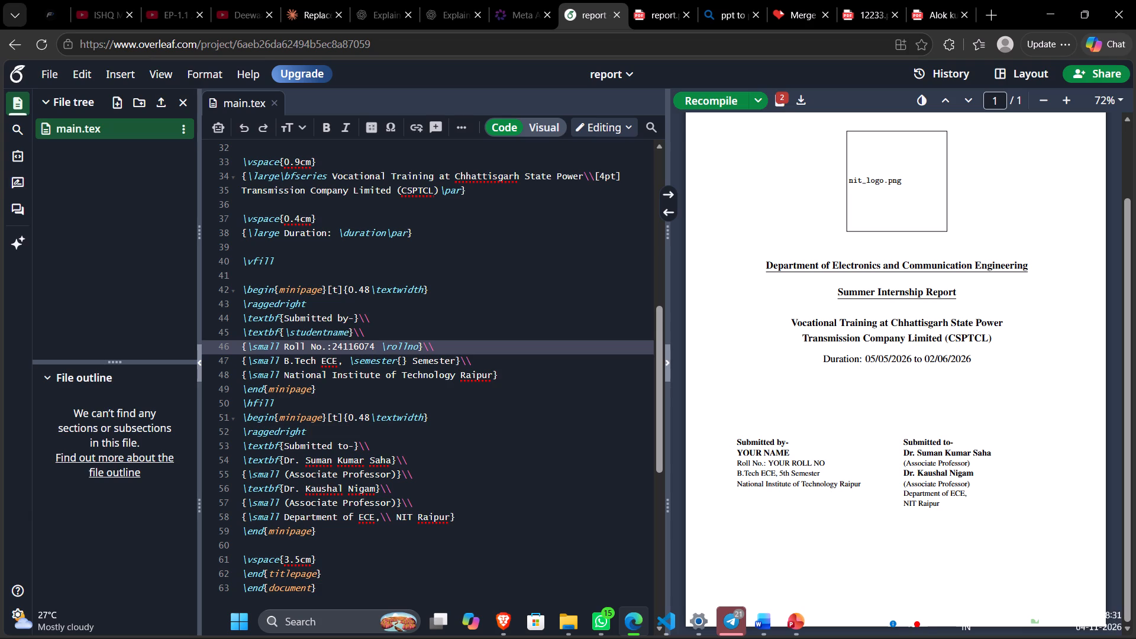
{"action": "left_click", "coordinate": [705, 106]}
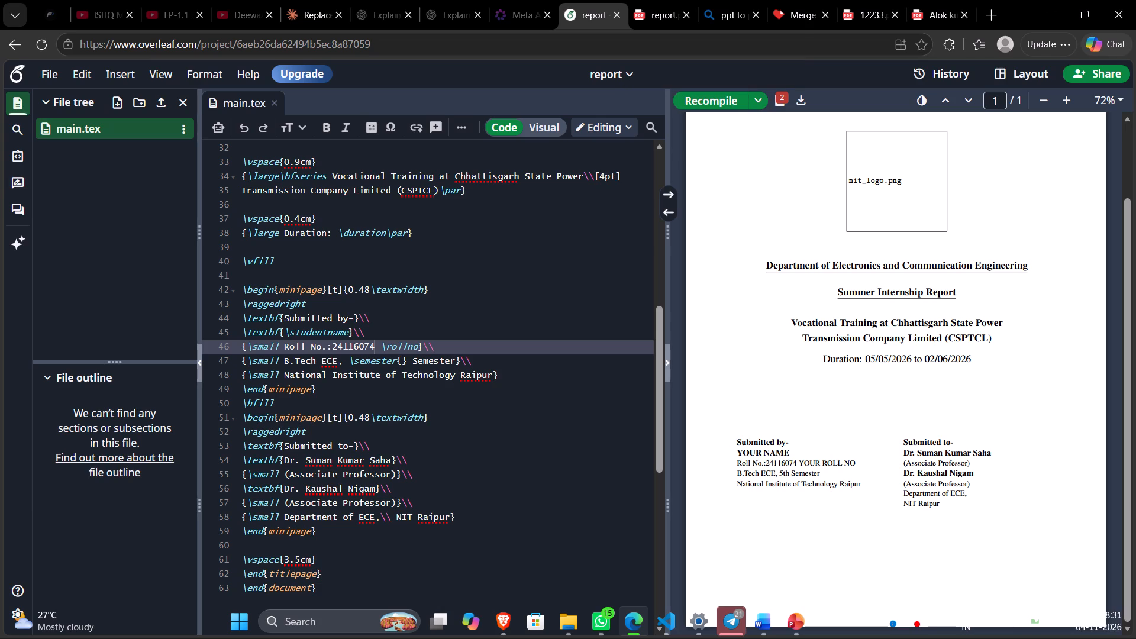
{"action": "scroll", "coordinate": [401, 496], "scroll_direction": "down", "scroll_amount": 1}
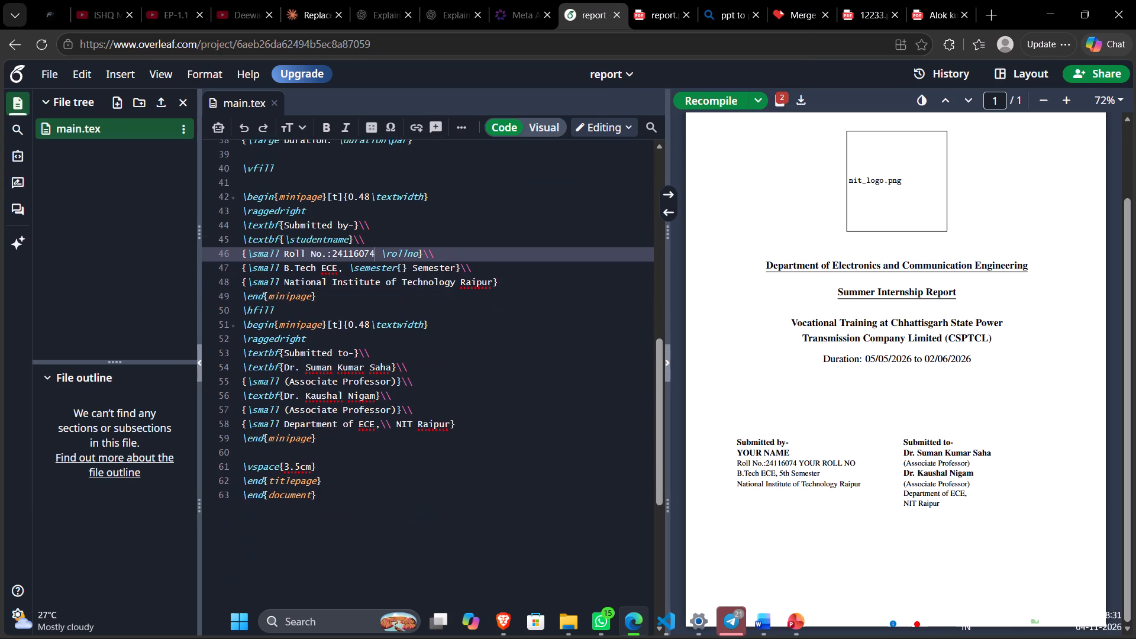
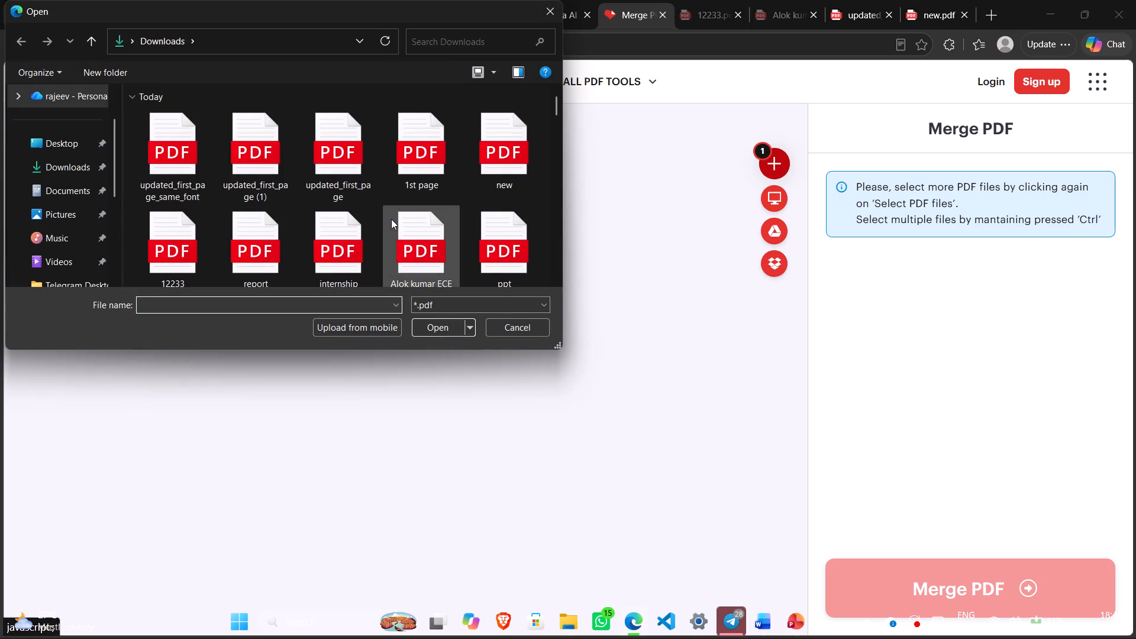
{"action": "double_click", "coordinate": [480, 186]}
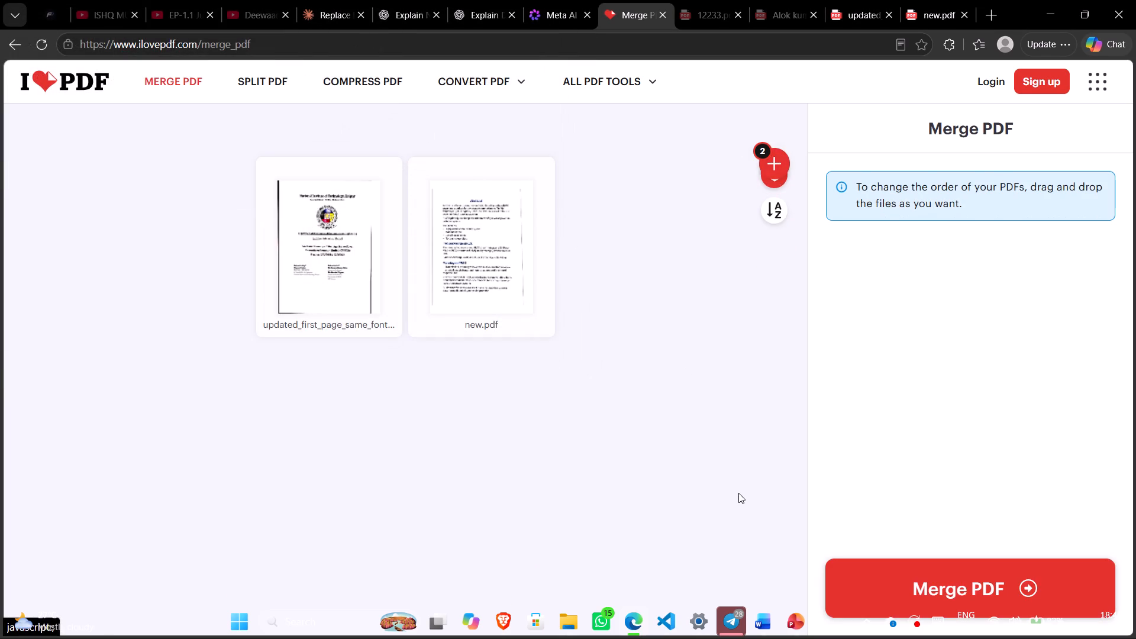
Merge the cover page and report PDFs and download the merged file.
{"action": "left_click", "coordinate": [897, 574]}
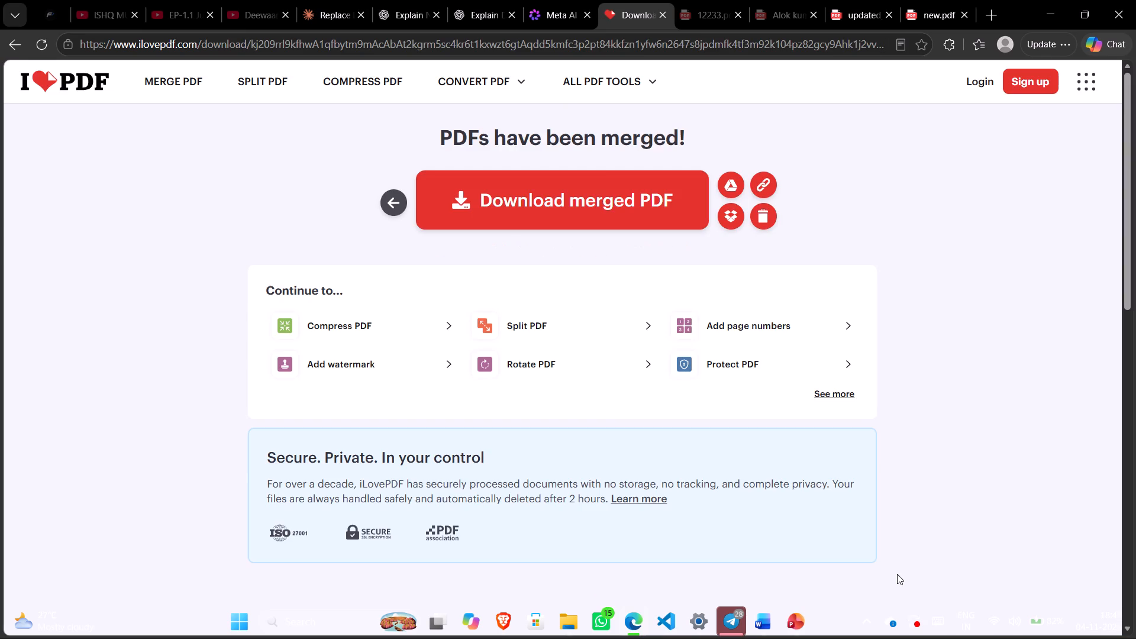
{"action": "left_click", "coordinate": [587, 209]}
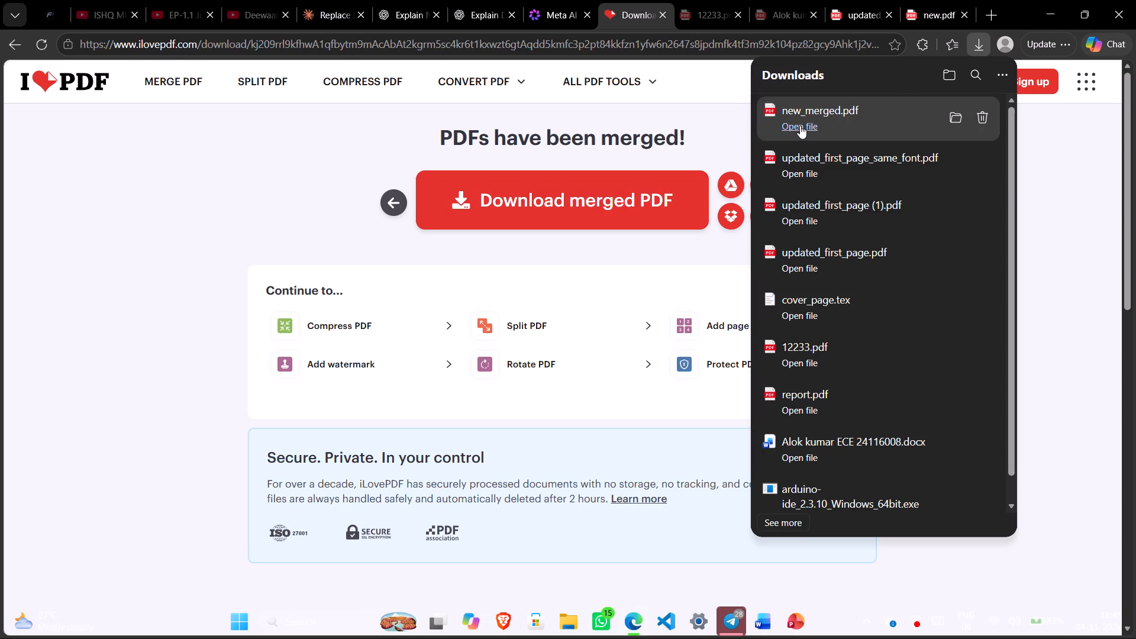
Open the downloaded new_merged PDF and check its cover page and the pages that follow.
{"action": "left_click", "coordinate": [800, 125]}
{"action": "scroll", "coordinate": [746, 286], "scroll_direction": "down", "scroll_amount": 1}
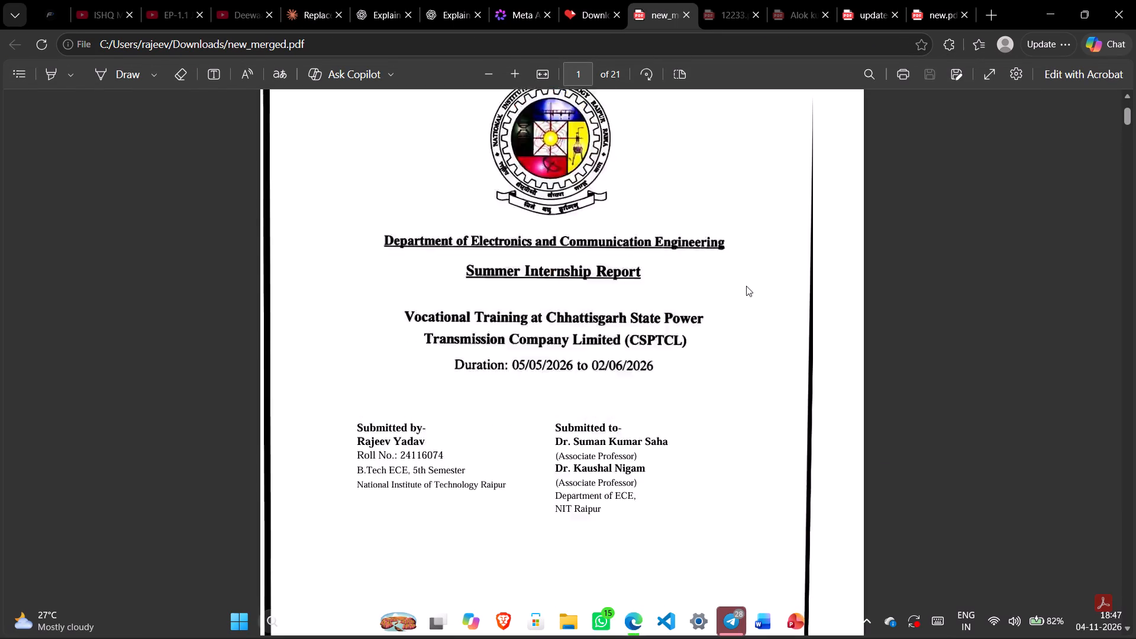
{"action": "scroll", "coordinate": [746, 286], "scroll_direction": "down", "scroll_amount": 6}
{"action": "scroll", "coordinate": [746, 286], "scroll_direction": "up", "scroll_amount": 2}
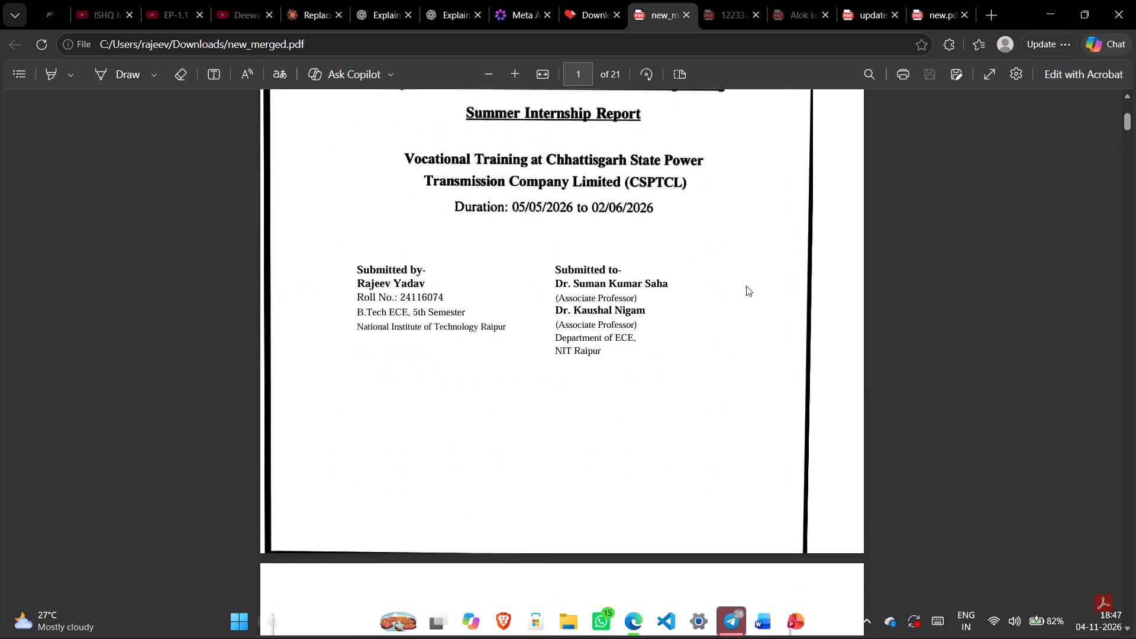
{"action": "scroll", "coordinate": [746, 286], "scroll_direction": "up", "scroll_amount": 1}
{"action": "scroll", "coordinate": [746, 286], "scroll_direction": "down", "scroll_amount": 14}
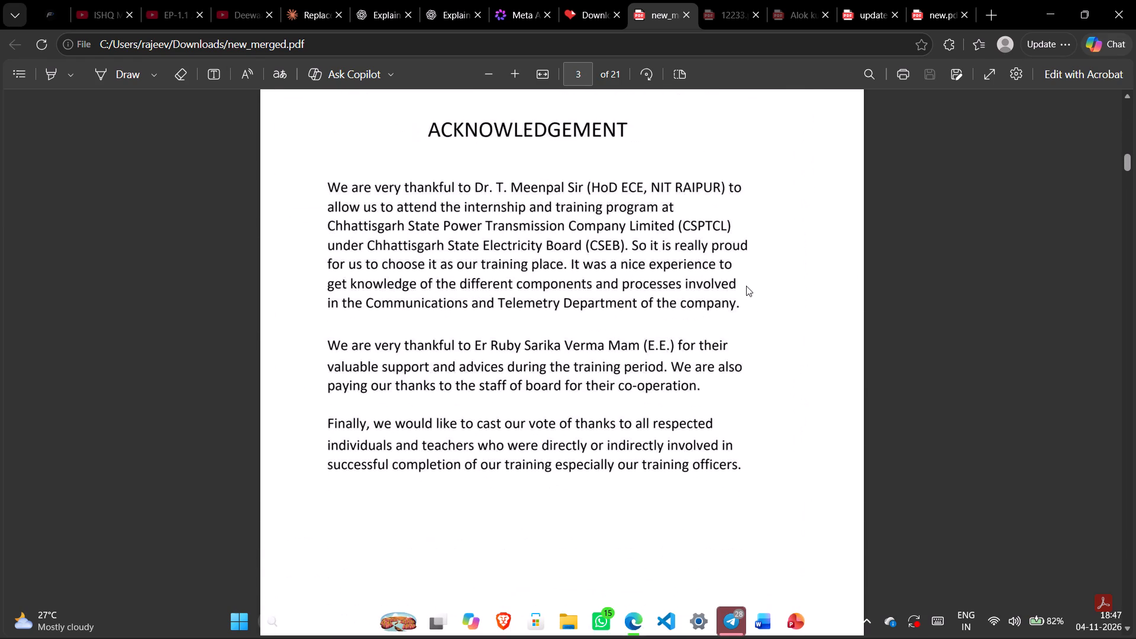
{"action": "scroll", "coordinate": [746, 286], "scroll_direction": "down", "scroll_amount": 8}
Switch to File Explorer and delete the new PDF from the Downloads folder.
{"action": "left_click", "coordinate": [1052, 13]}
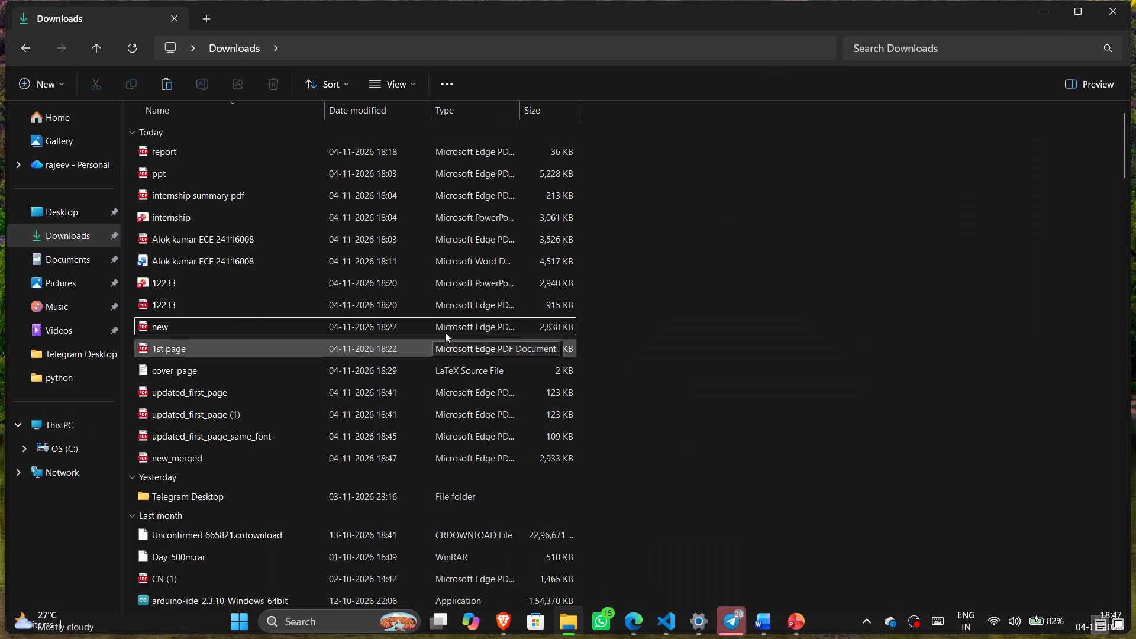
{"action": "left_click", "coordinate": [445, 322]}
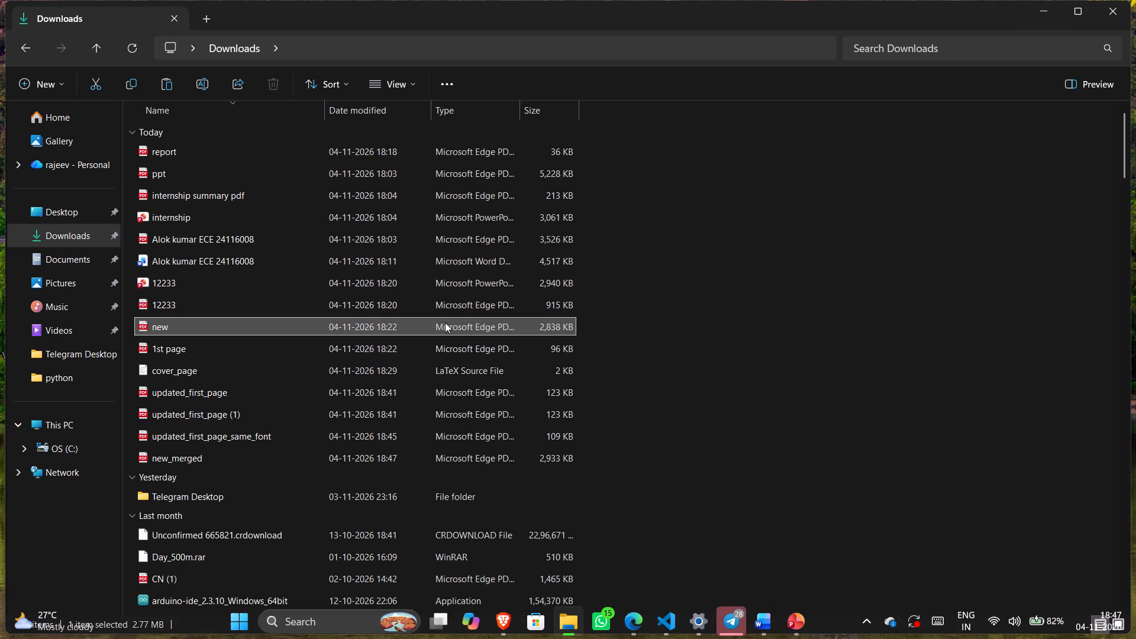
{"action": "key", "text": "Delete"}
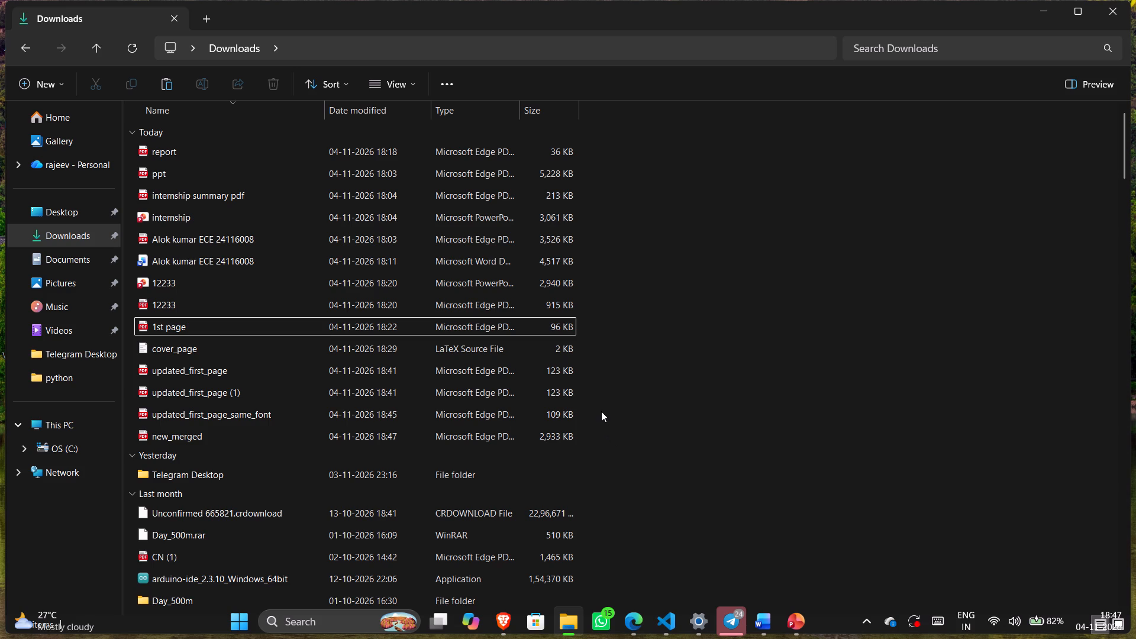
Delete cover_page, updated_first_page, updated_first_page (1) and updated_first_page_same_font from the Downloads folder.
{"action": "left_click_drag", "start_coordinate": [601, 411], "coordinate": [477, 352]}
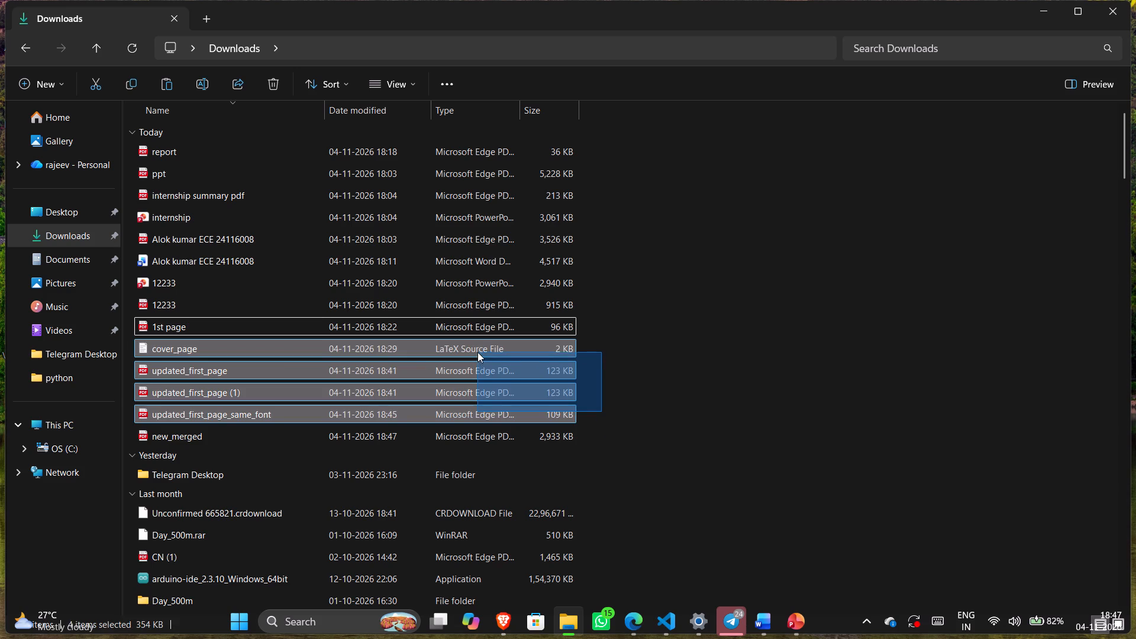
{"action": "left_click_drag", "start_coordinate": [477, 352], "coordinate": [461, 343]}
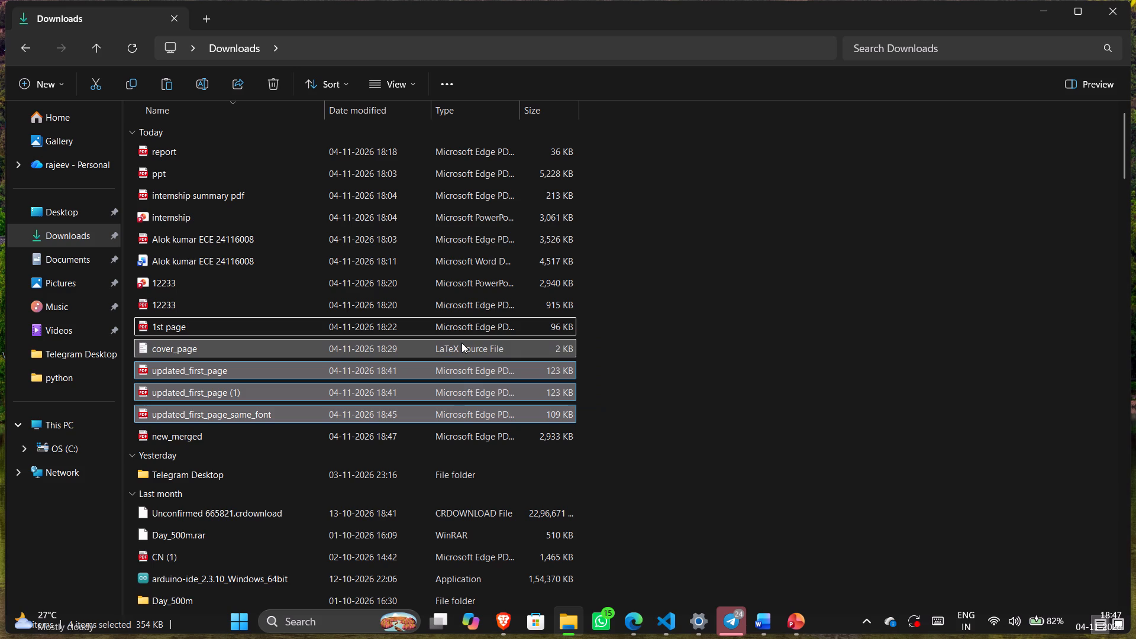
{"action": "key", "text": "Delete"}
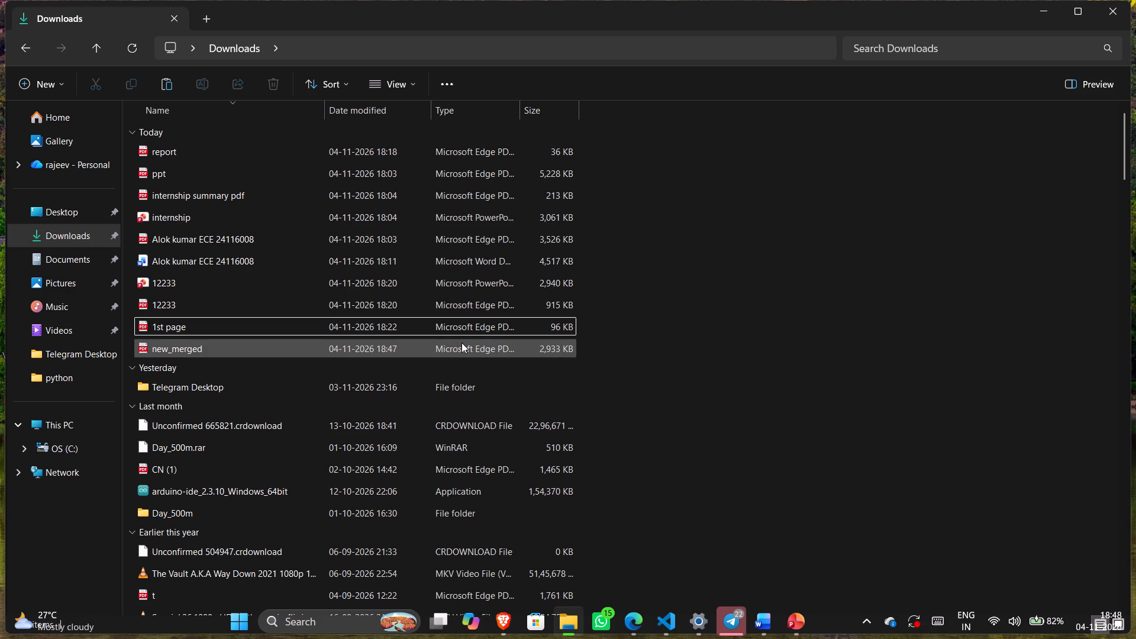
Open the 12233 PowerPoint presentation from Downloads, look through the Documents and Downloads folders, and view the presentation's title slide.
{"action": "left_click", "coordinate": [304, 285]}
{"action": "double_click", "coordinate": [304, 285]}
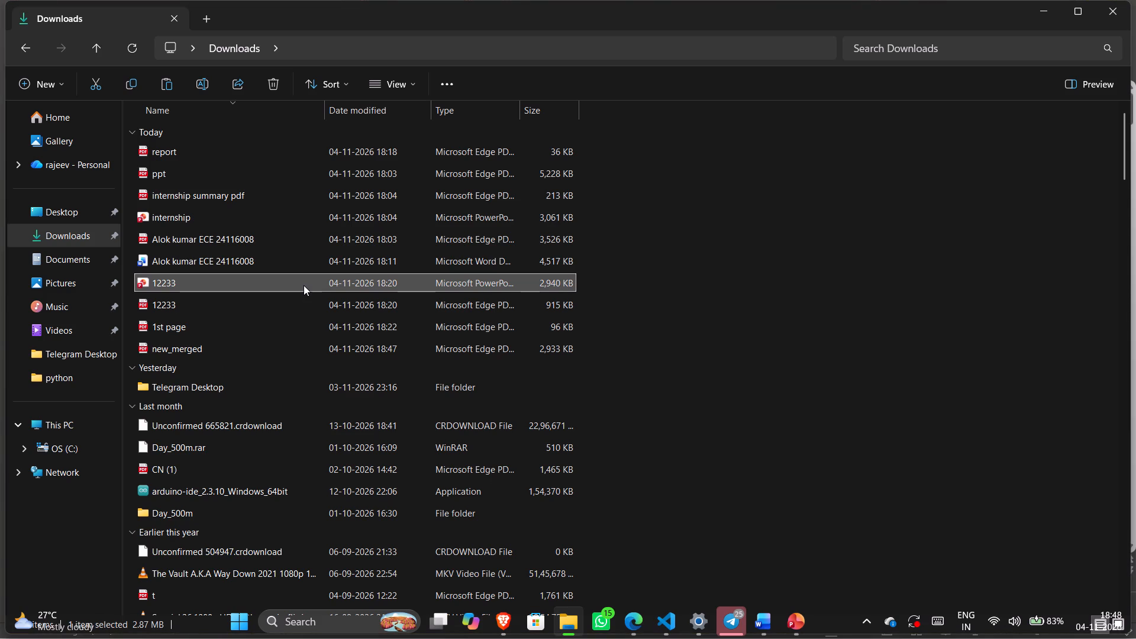
{"action": "scroll", "coordinate": [304, 285], "scroll_direction": "up", "scroll_amount": 6}
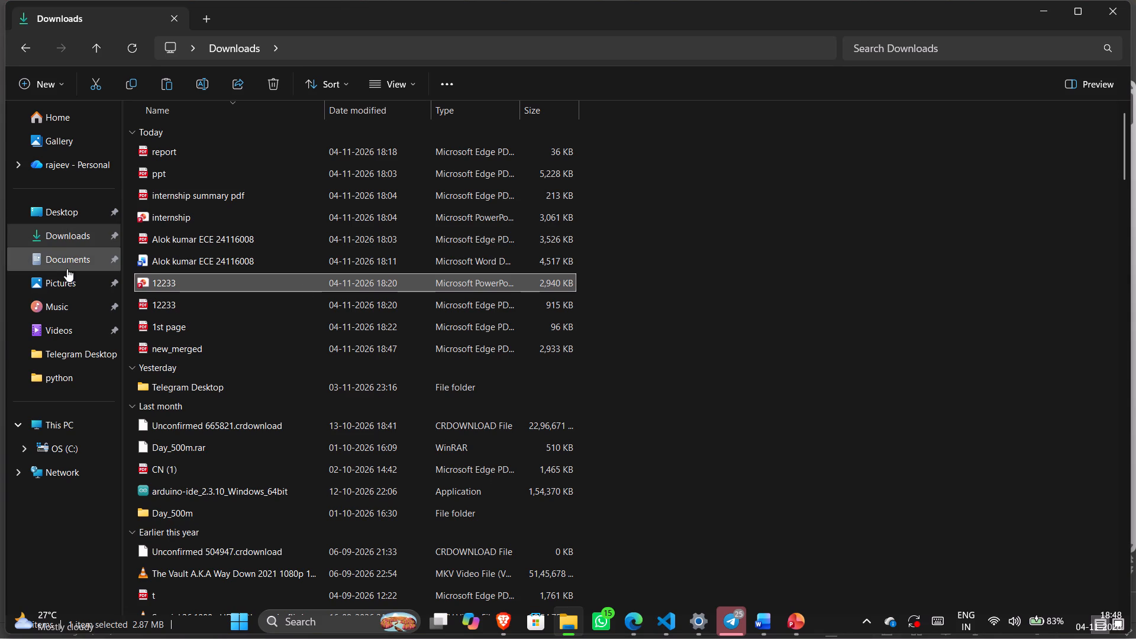
{"action": "left_click", "coordinate": [69, 264]}
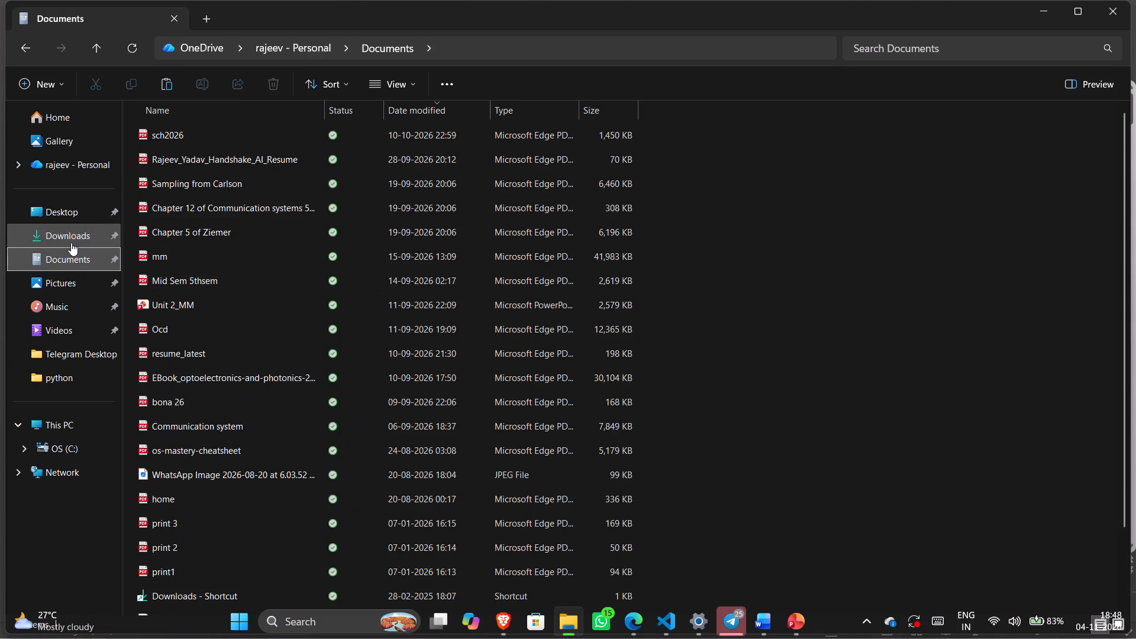
{"action": "left_click", "coordinate": [71, 243]}
{"action": "scroll", "coordinate": [227, 234], "scroll_direction": "up", "scroll_amount": 1}
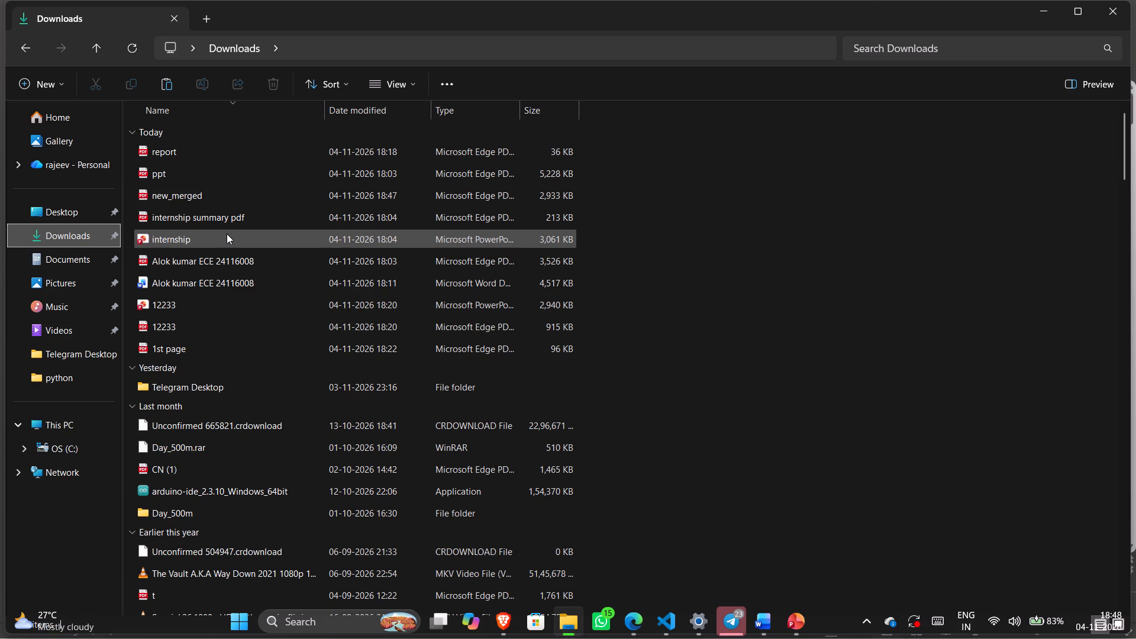
{"action": "left_click", "coordinate": [1039, 18]}
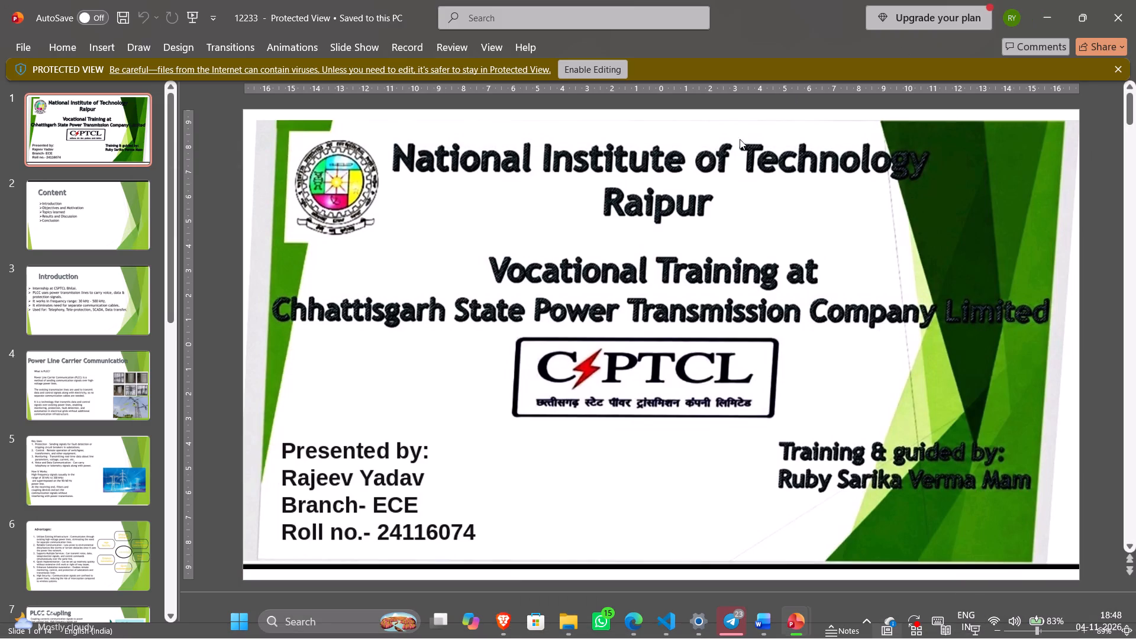
{"action": "left_click", "coordinate": [1050, 24]}
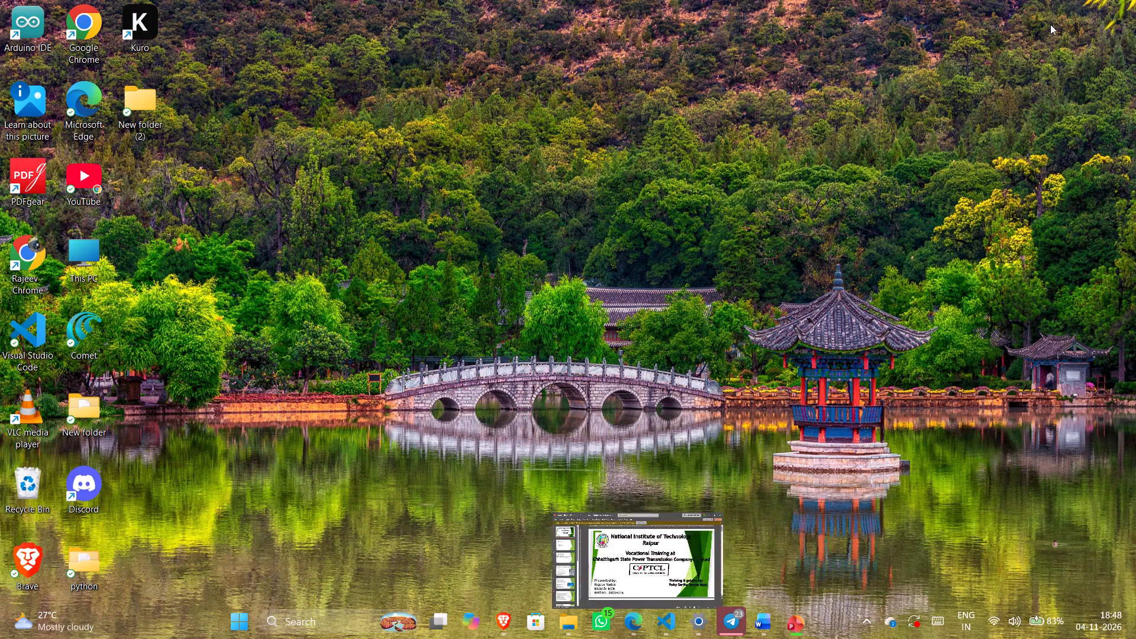
Return to the browser, look over the merged report's inner pages, and download the merged PDF from iLovePDF again.
{"action": "left_click", "coordinate": [645, 623]}
{"action": "scroll", "coordinate": [567, 347], "scroll_direction": "down", "scroll_amount": 4}
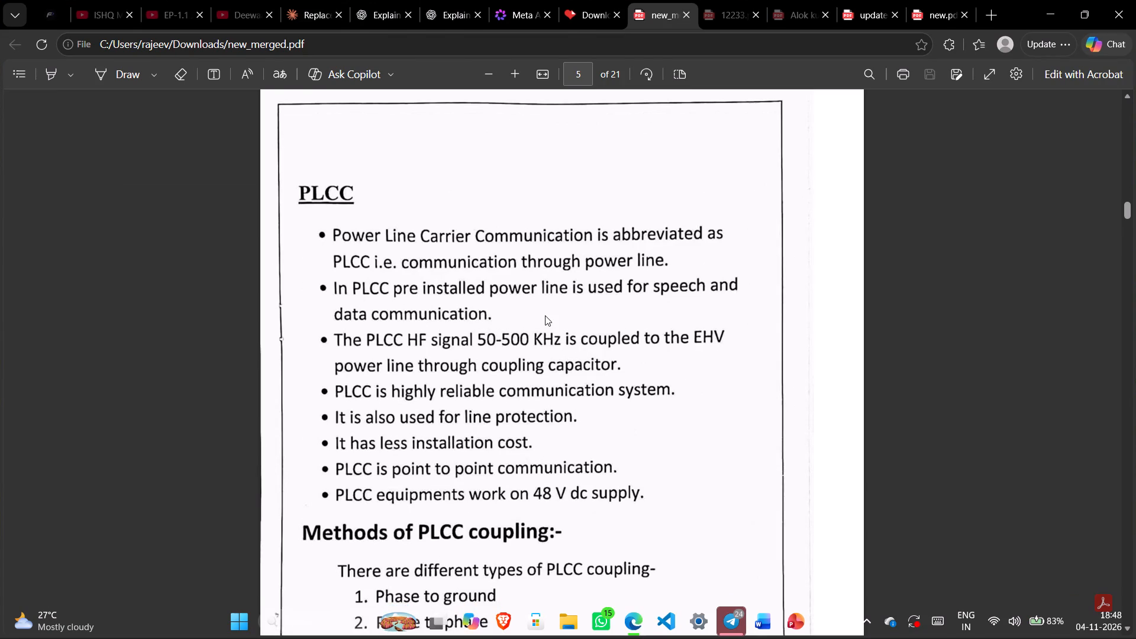
{"action": "scroll", "coordinate": [545, 315], "scroll_direction": "down", "scroll_amount": 10}
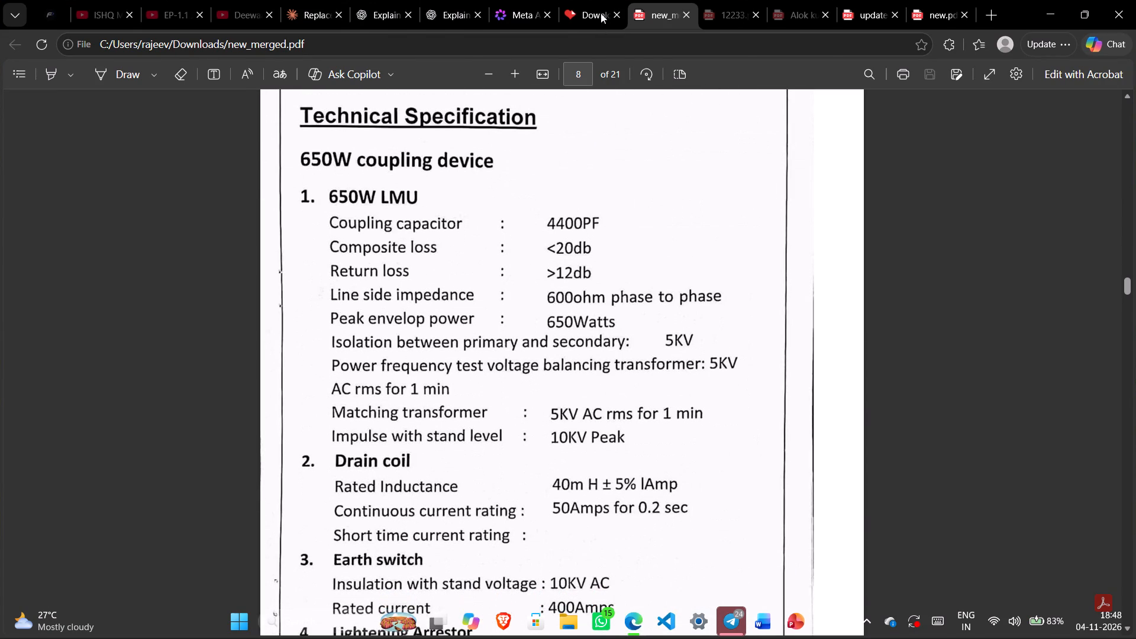
{"action": "left_click", "coordinate": [602, 8]}
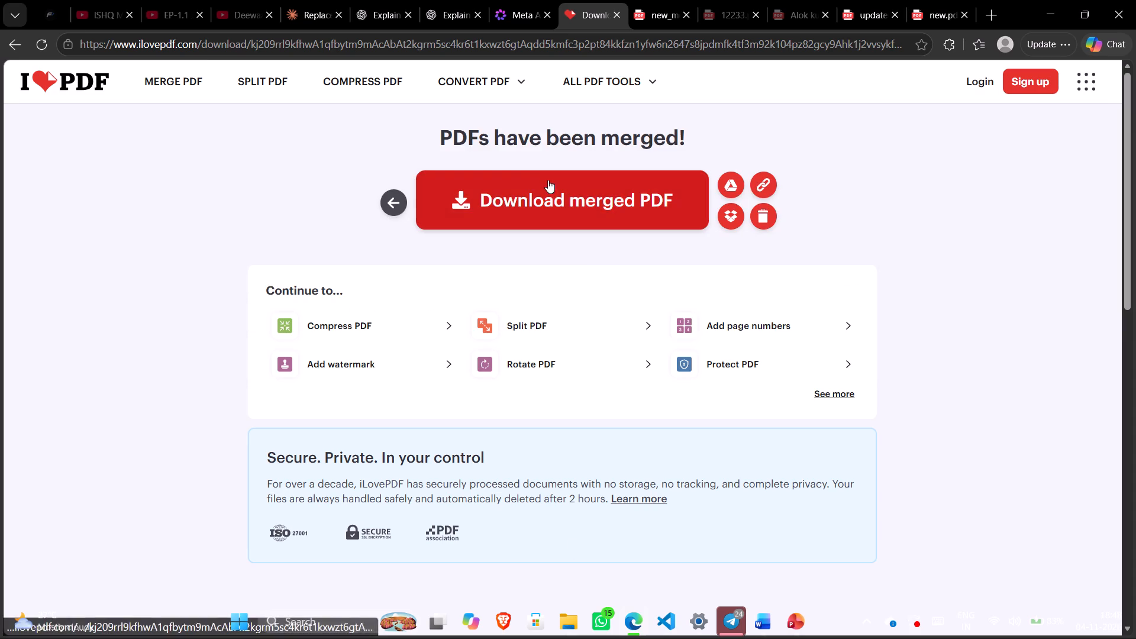
{"action": "left_click", "coordinate": [548, 184]}
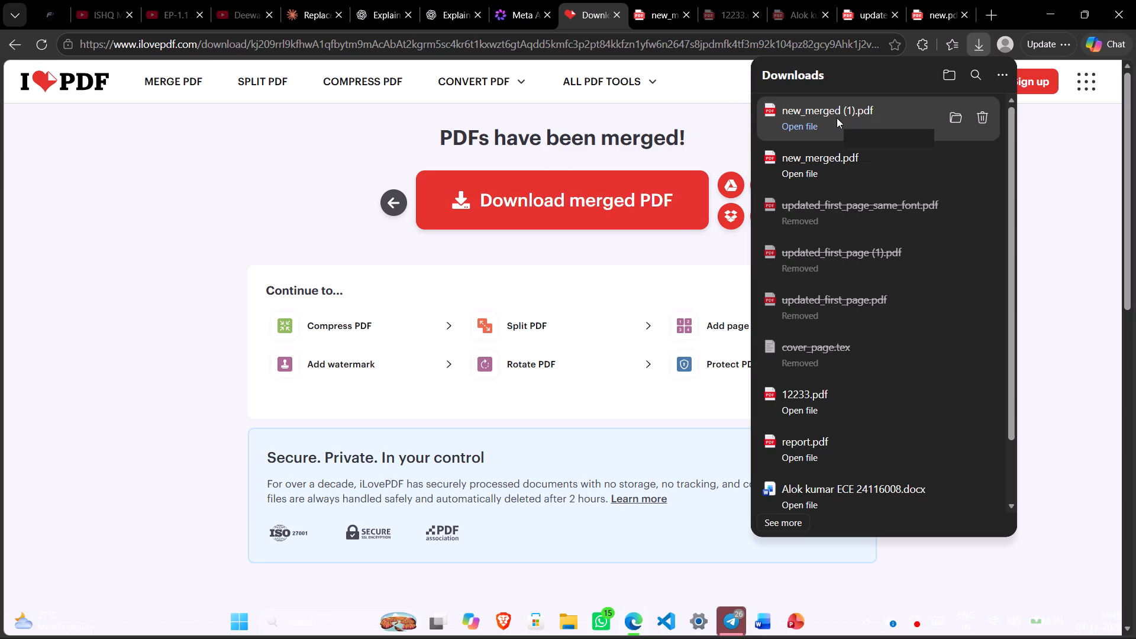
Open the student's internship report Word document from the Downloads folder, look over its cover page, and hide the document navigation outline.
{"action": "left_click", "coordinate": [1048, 21]}
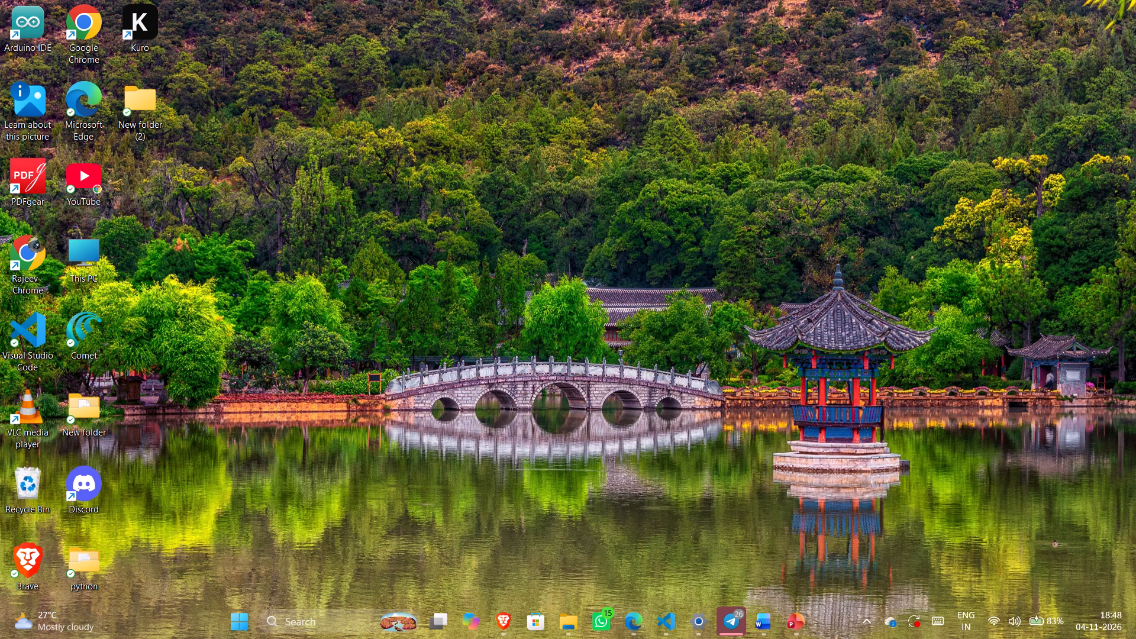
{"action": "left_click", "coordinate": [570, 630]}
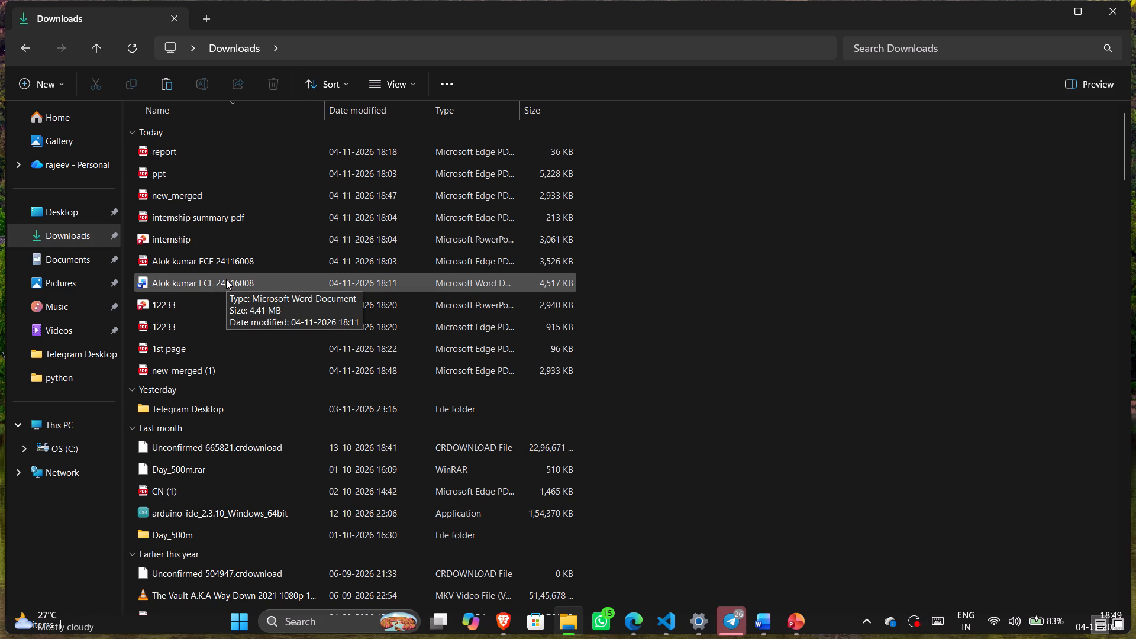
{"action": "double_click", "coordinate": [226, 279]}
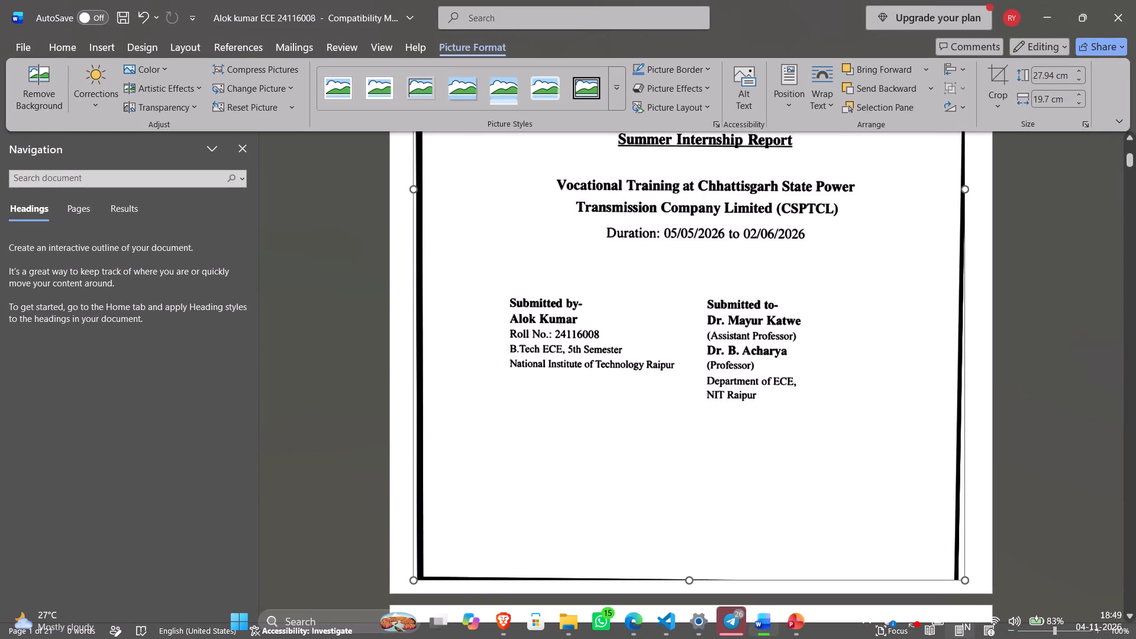
{"action": "left_click", "coordinate": [599, 337]}
{"action": "scroll", "coordinate": [686, 292], "scroll_direction": "up", "scroll_amount": 3}
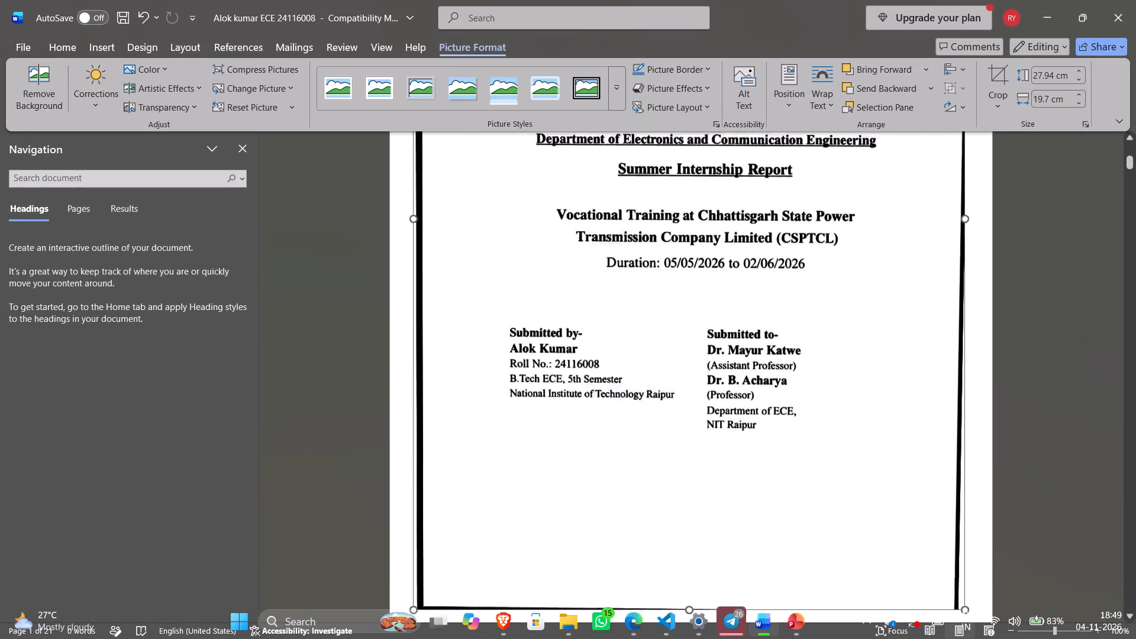
{"action": "scroll", "coordinate": [686, 337], "scroll_direction": "up", "scroll_amount": 2}
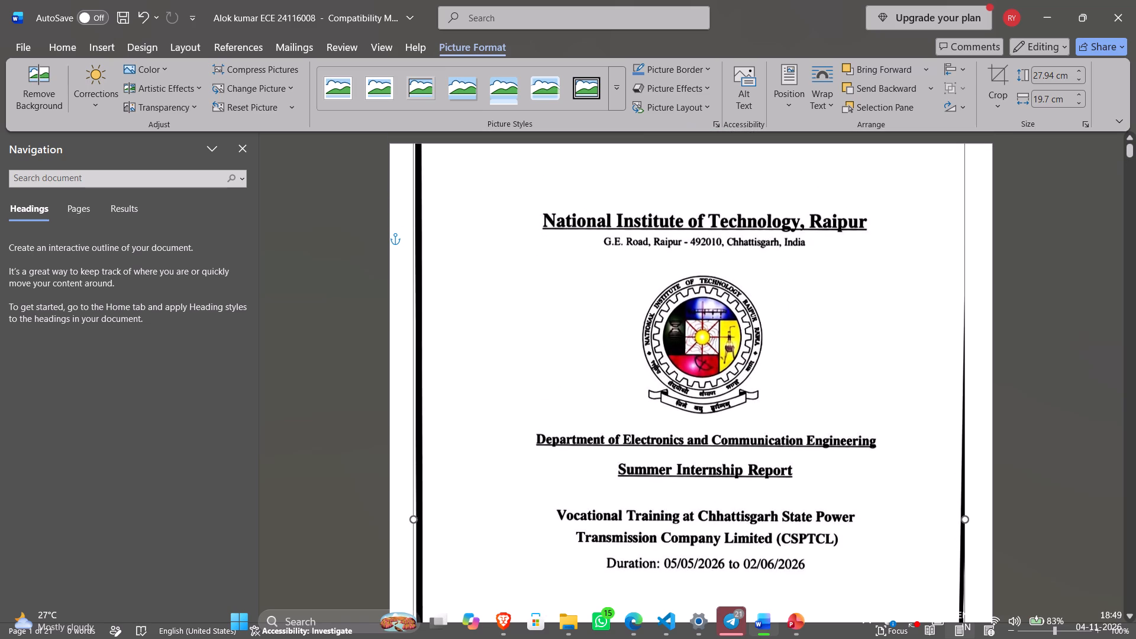
{"action": "scroll", "coordinate": [686, 337], "scroll_direction": "down", "scroll_amount": 2}
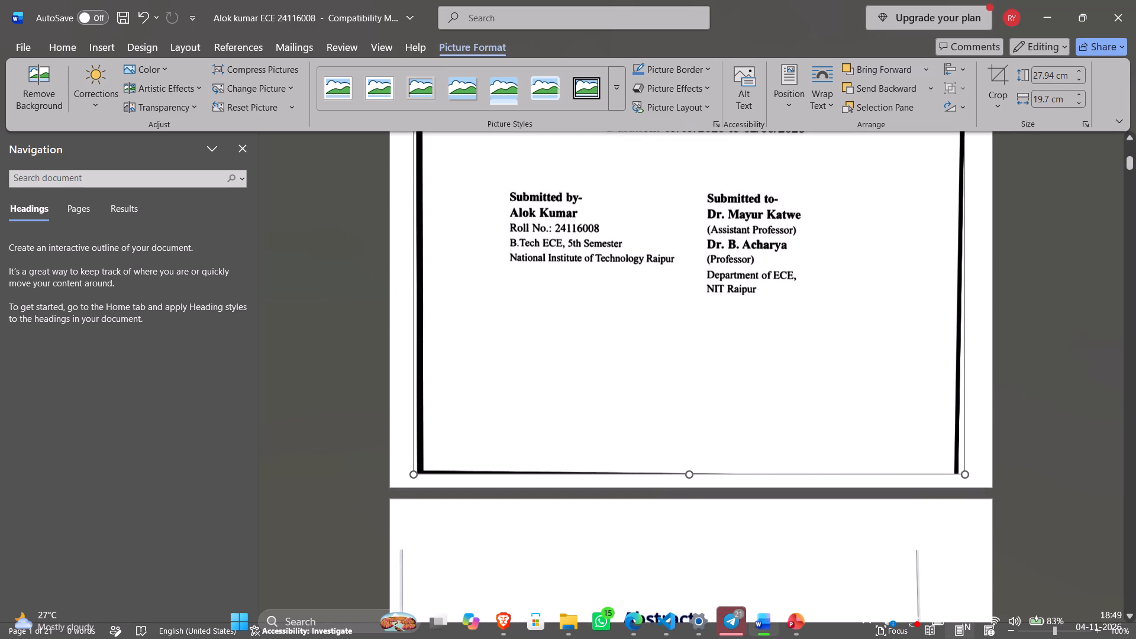
{"action": "scroll", "coordinate": [686, 337], "scroll_direction": "down", "scroll_amount": 2}
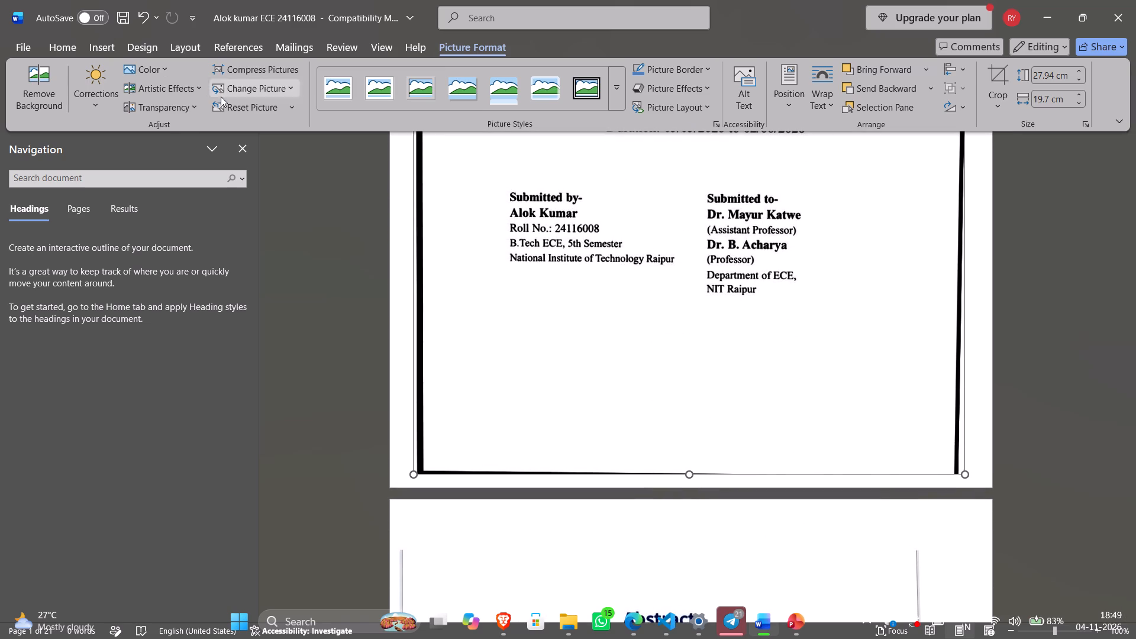
{"action": "left_click", "coordinate": [243, 144]}
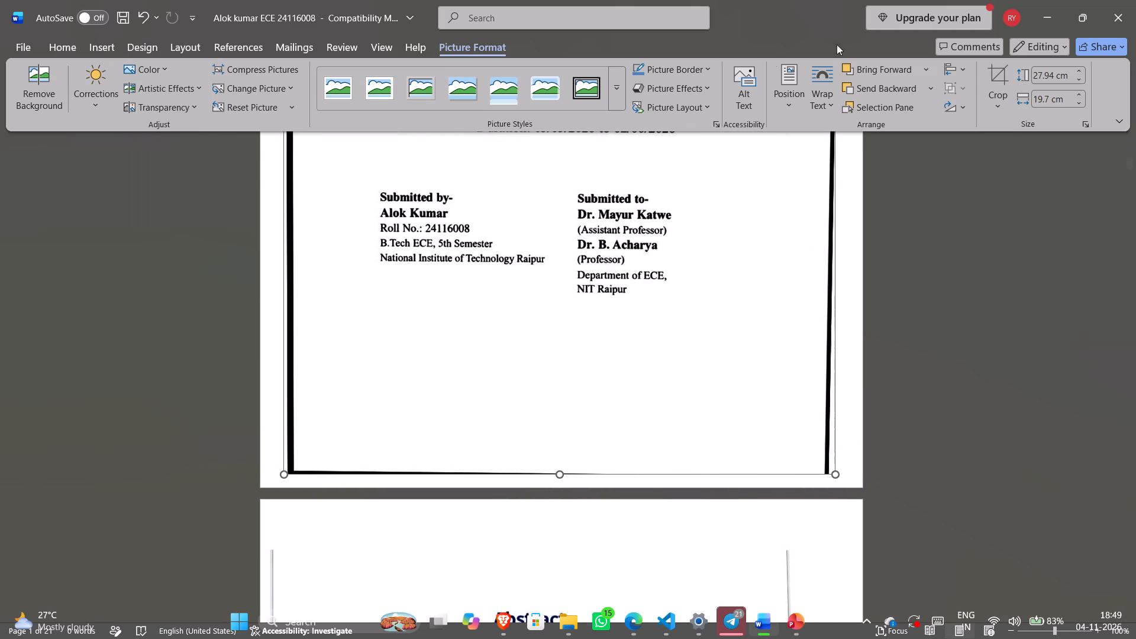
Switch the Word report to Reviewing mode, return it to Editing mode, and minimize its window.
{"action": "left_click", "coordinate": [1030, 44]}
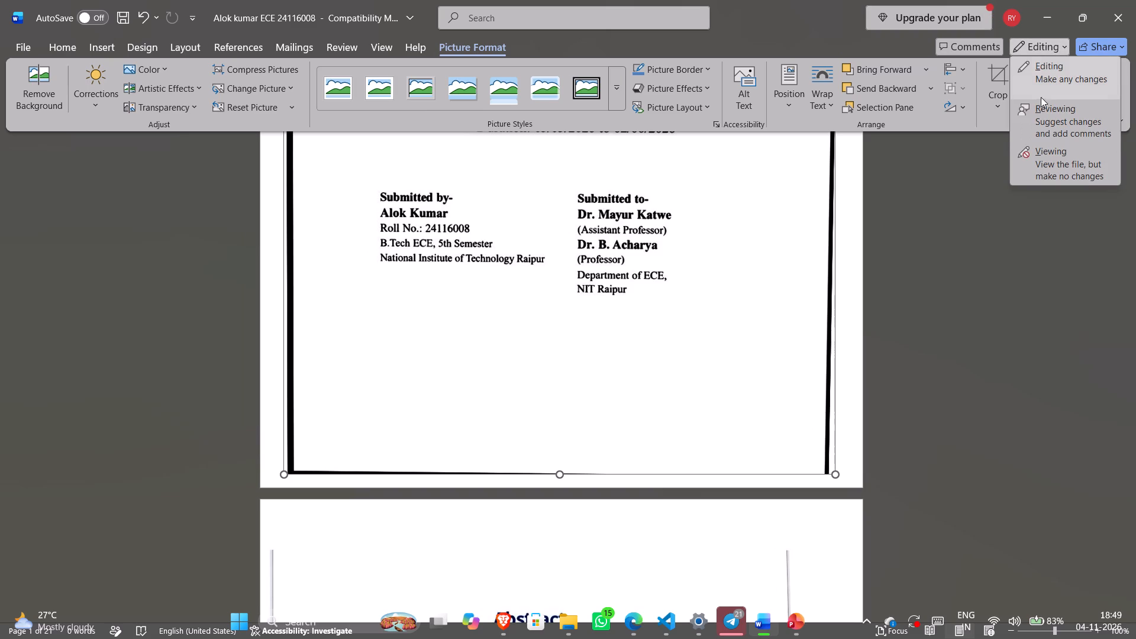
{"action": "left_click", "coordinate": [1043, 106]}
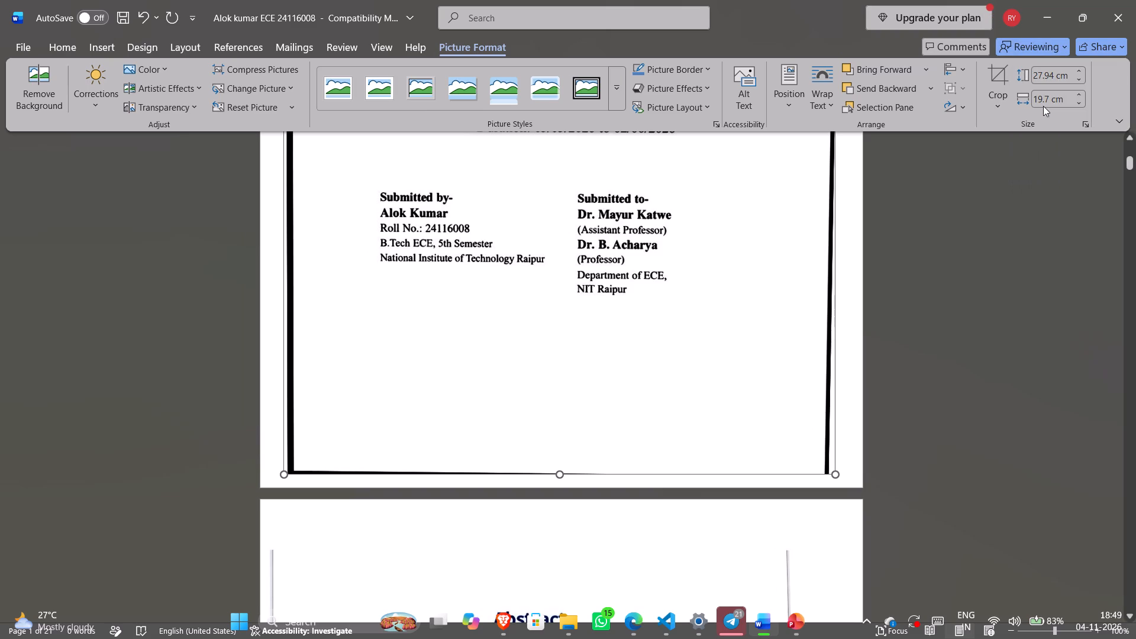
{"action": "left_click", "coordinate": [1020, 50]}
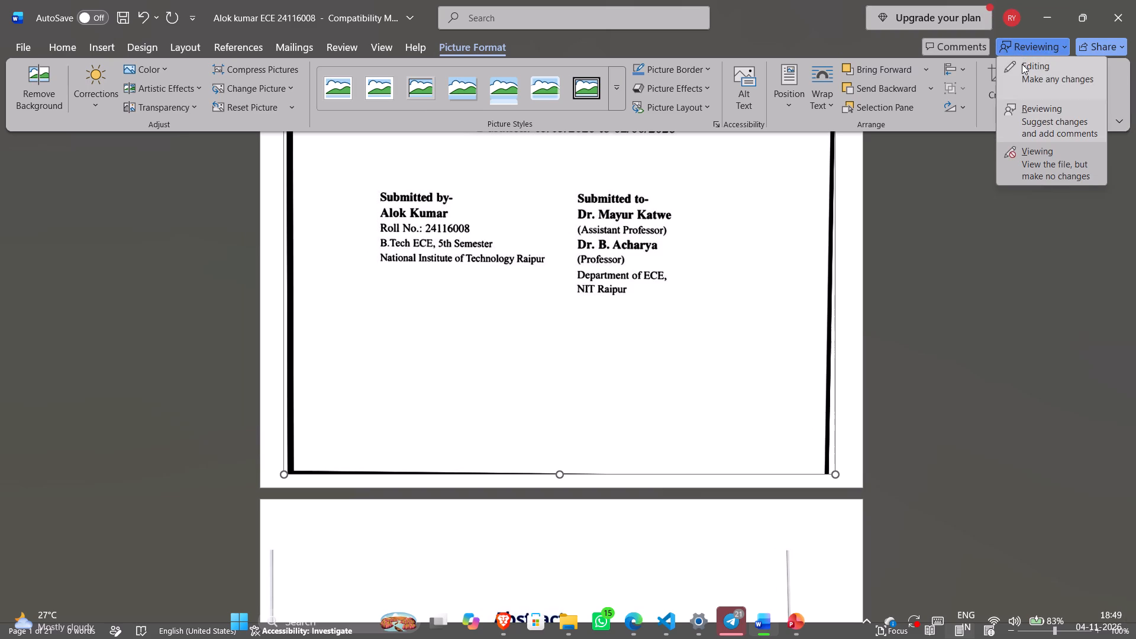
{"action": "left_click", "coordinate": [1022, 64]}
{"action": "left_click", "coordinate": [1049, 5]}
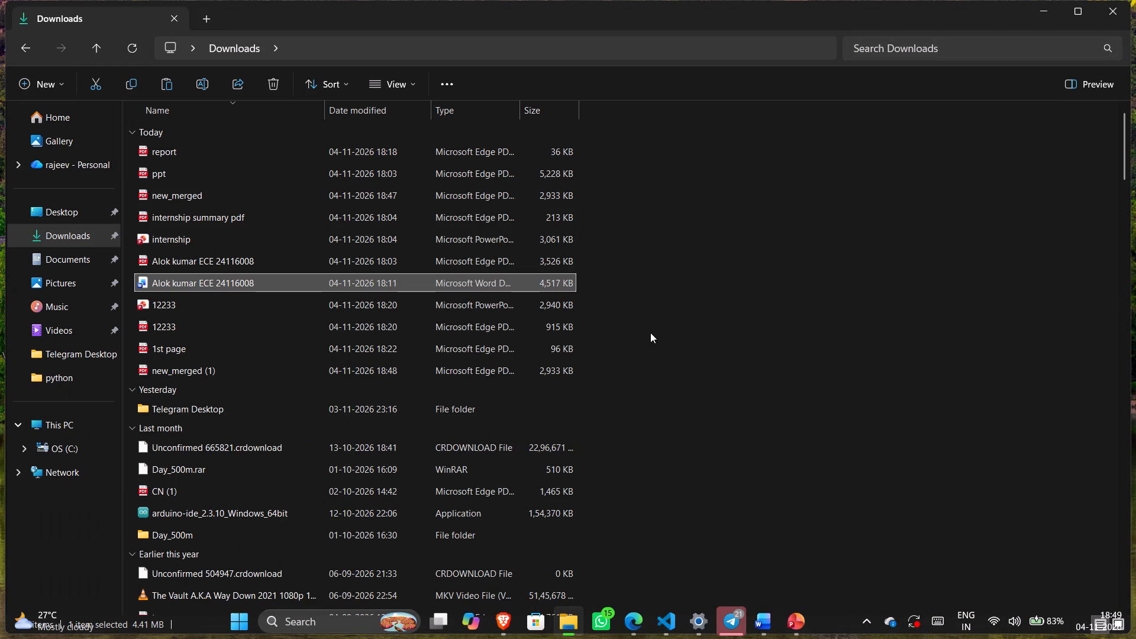
Open the ppt PDF from the Downloads folder, then close it and the two open PDFs for the new and updated first pages.
{"action": "left_click", "coordinate": [629, 625]}
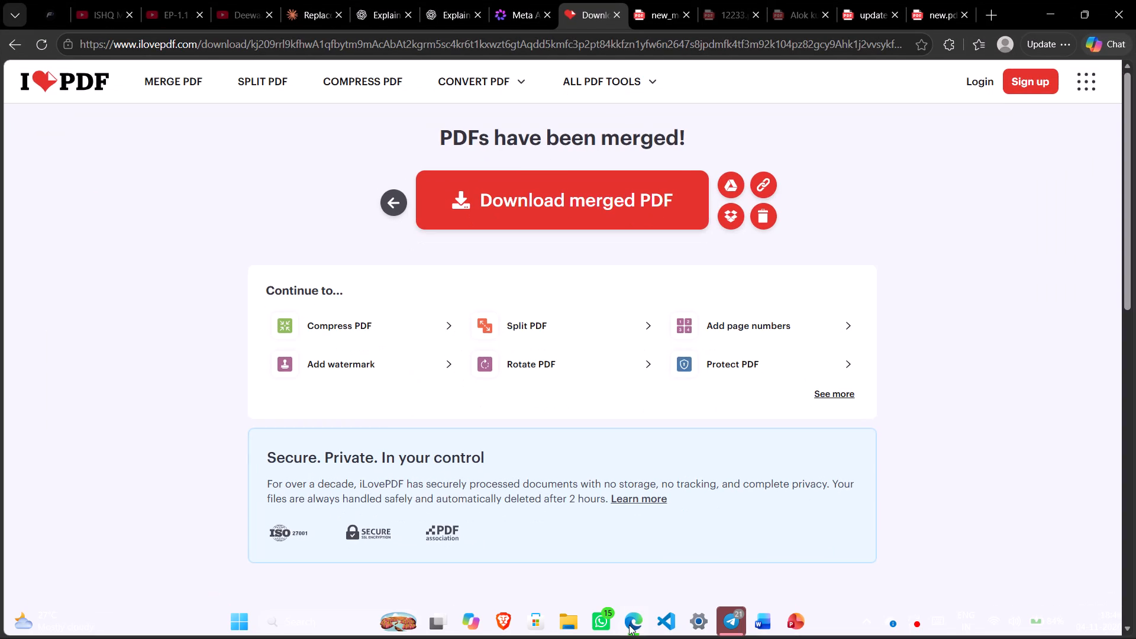
{"action": "left_click", "coordinate": [577, 625]}
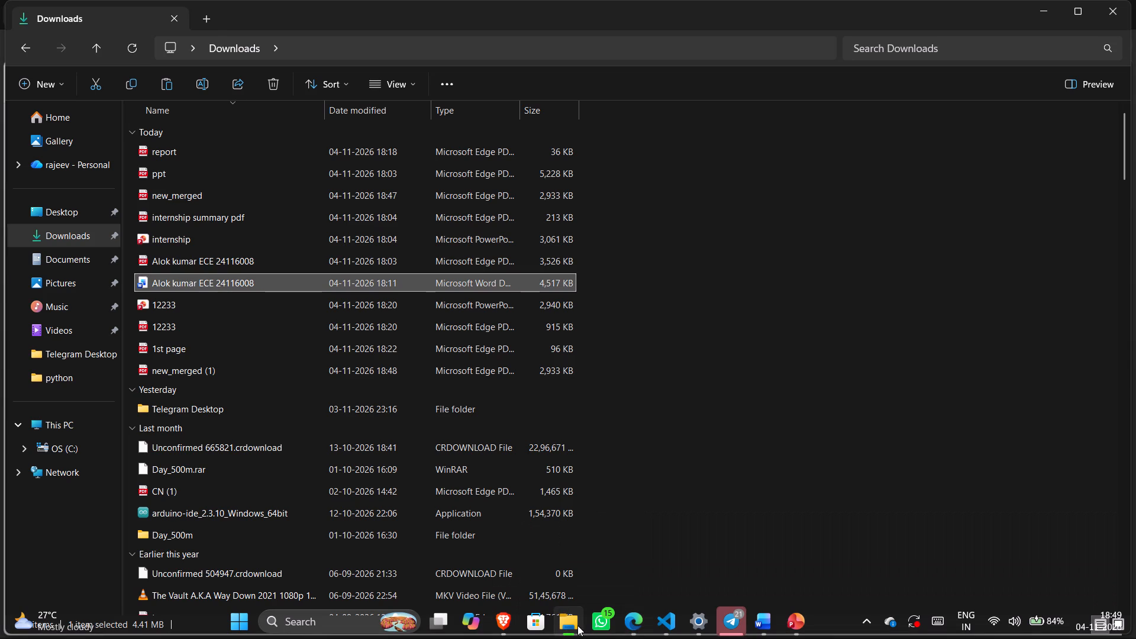
{"action": "double_click", "coordinate": [236, 175]}
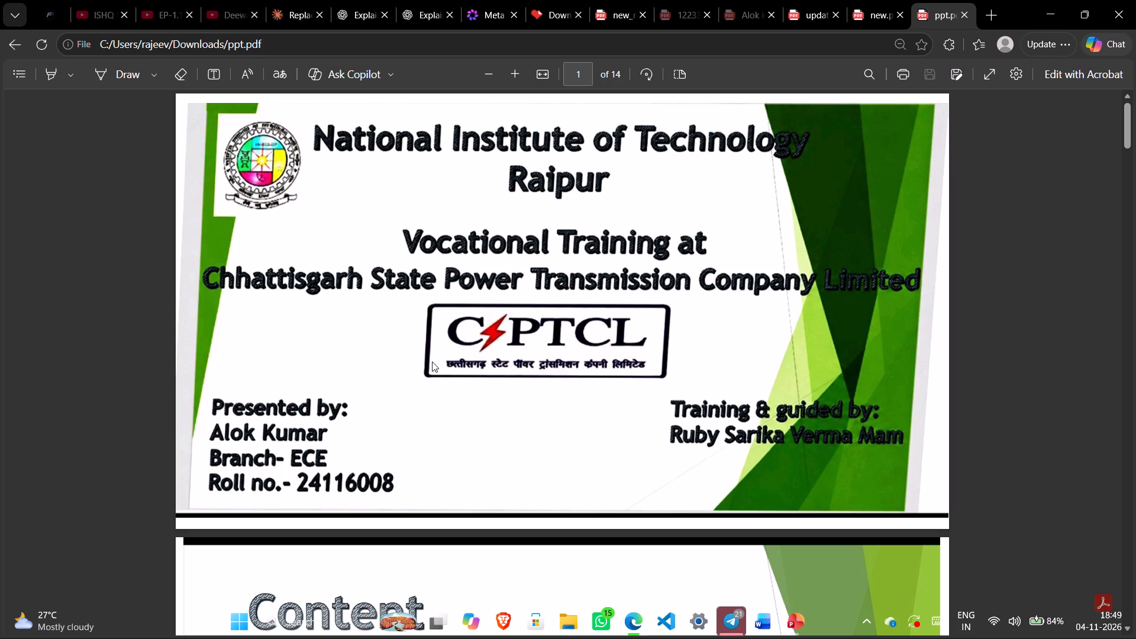
{"action": "left_click", "coordinate": [966, 11]}
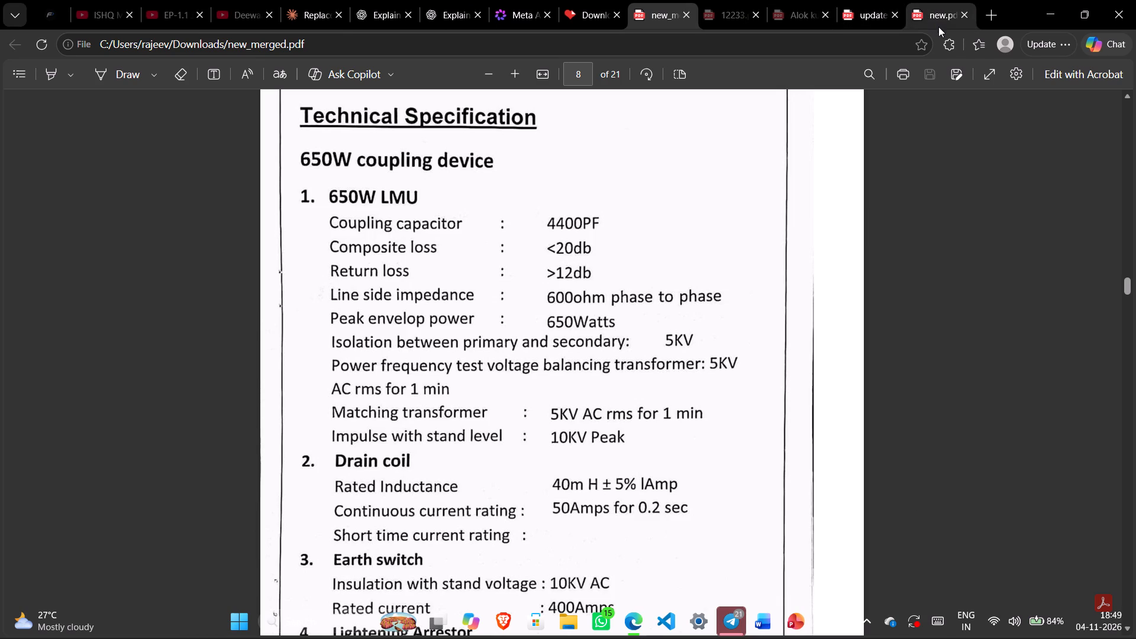
{"action": "left_click", "coordinate": [963, 14]}
{"action": "left_click", "coordinate": [963, 14]}
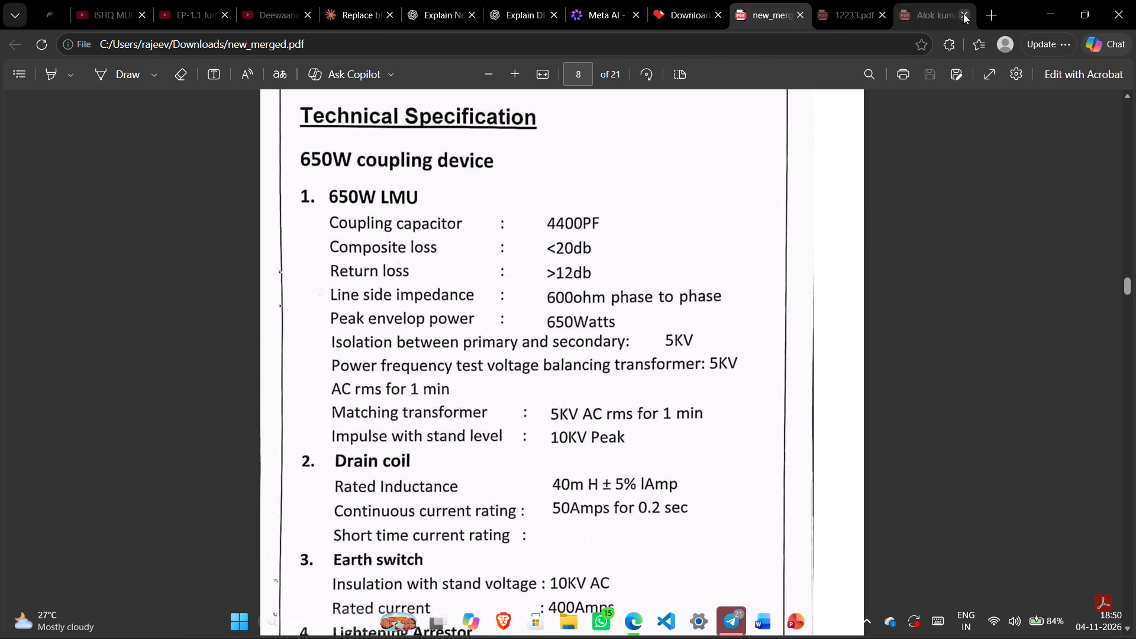
Check the cover page of the student's original report PDF in the browser and close that PDF.
{"action": "left_click", "coordinate": [928, 8]}
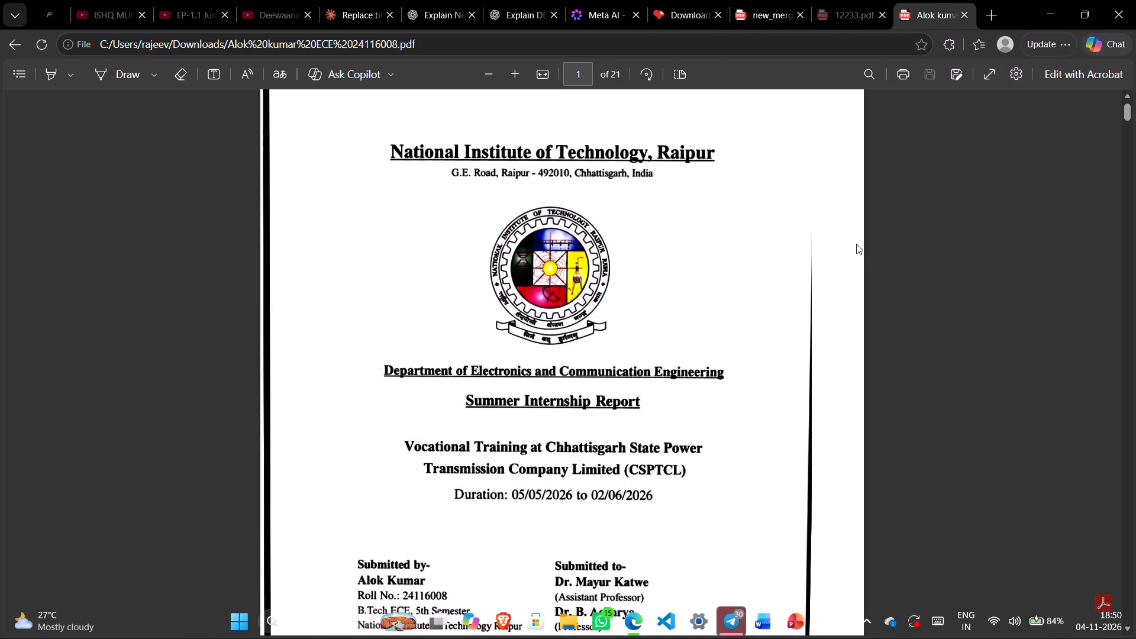
{"action": "scroll", "coordinate": [856, 244], "scroll_direction": "down", "scroll_amount": 1}
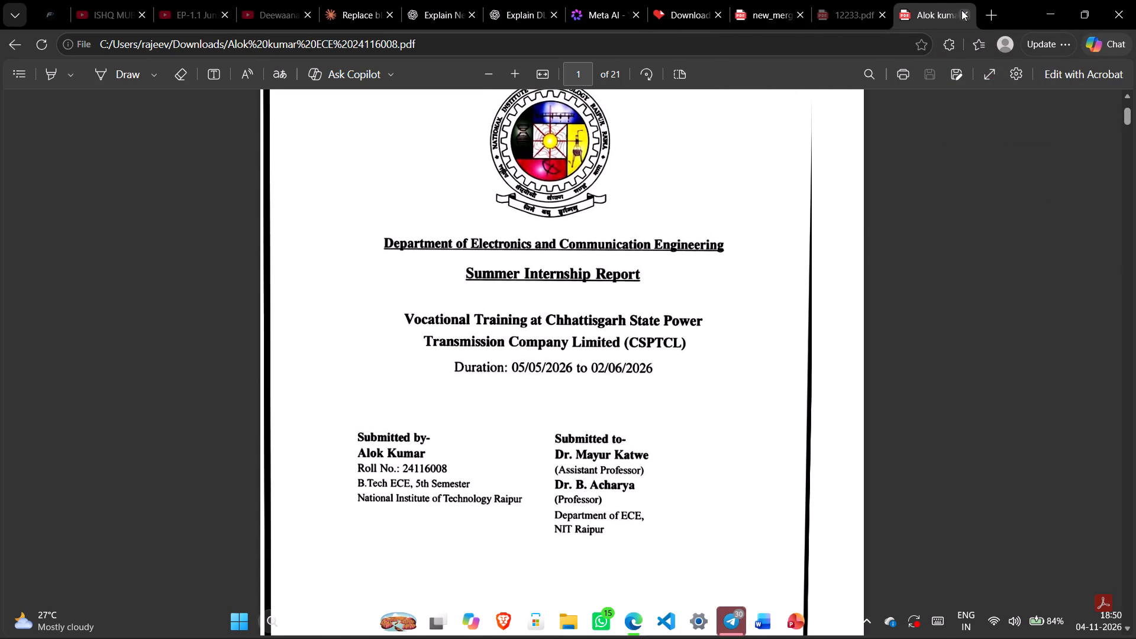
{"action": "left_click", "coordinate": [961, 10]}
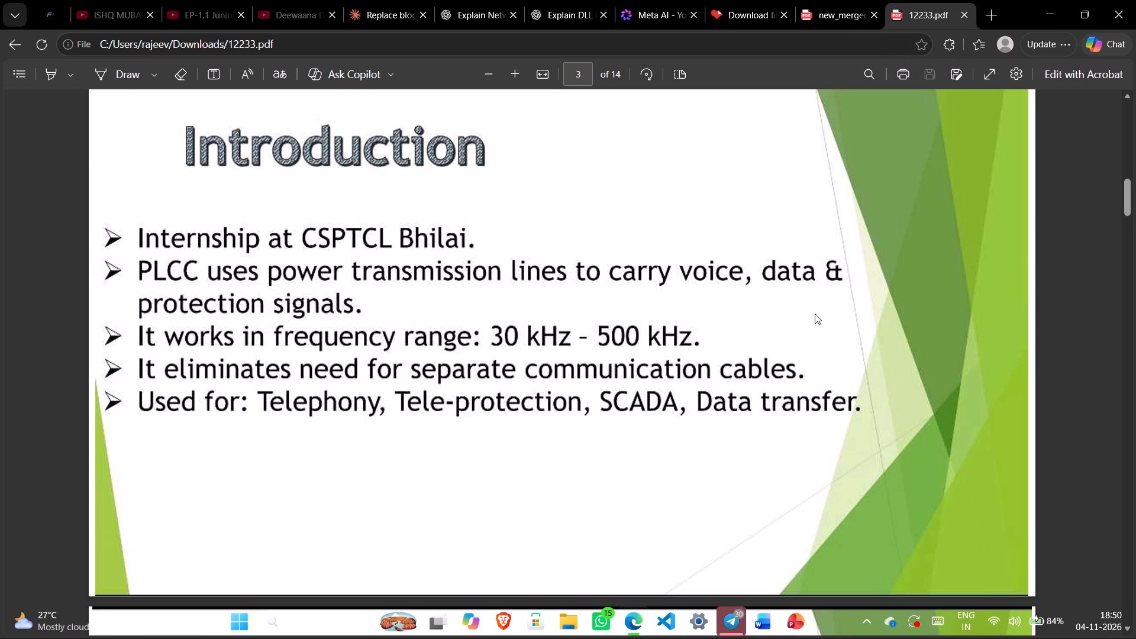
Look through the 12233 PDF, examining its title slide and the first content slides.
{"action": "scroll", "coordinate": [815, 314], "scroll_direction": "up", "scroll_amount": 20}
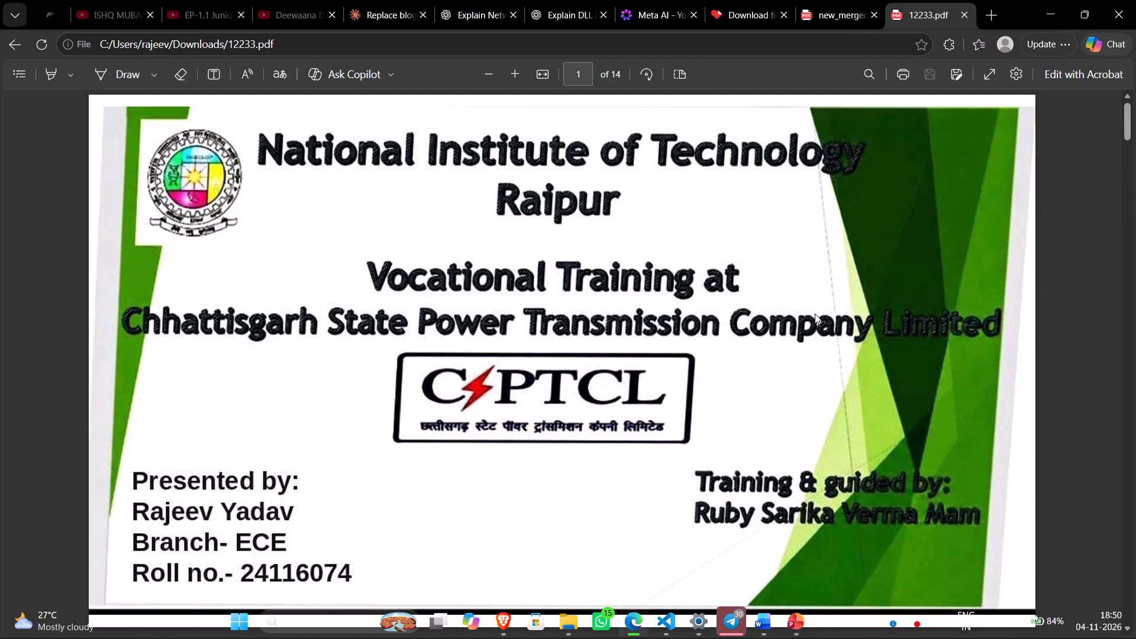
{"action": "scroll", "coordinate": [815, 314], "scroll_direction": "down", "scroll_amount": 3}
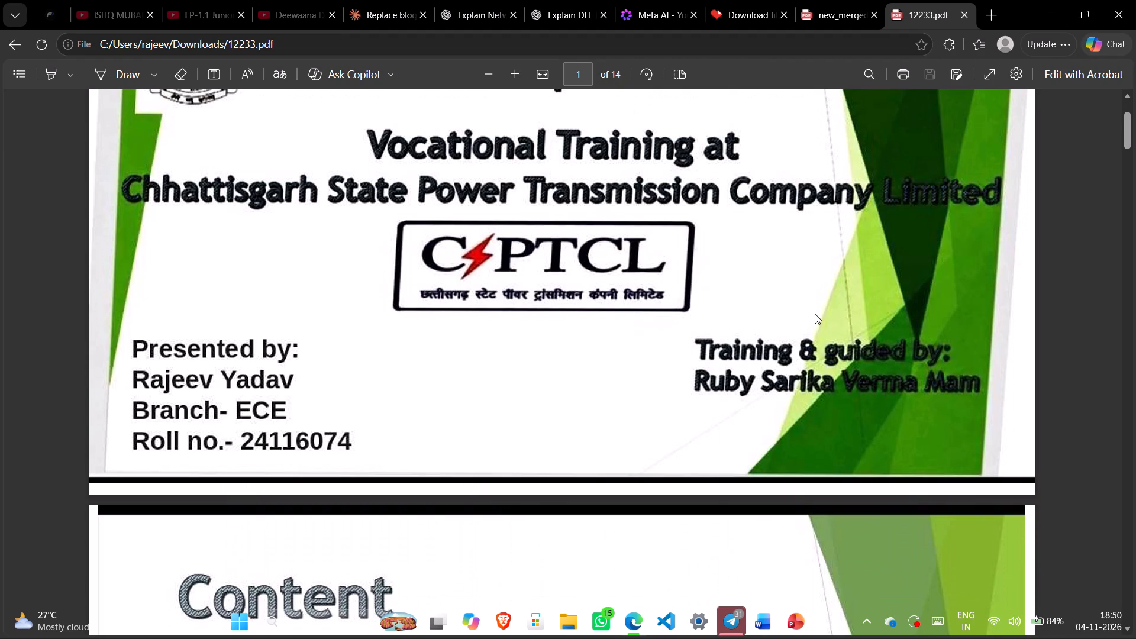
{"action": "scroll", "coordinate": [815, 314], "scroll_direction": "down", "scroll_amount": 10}
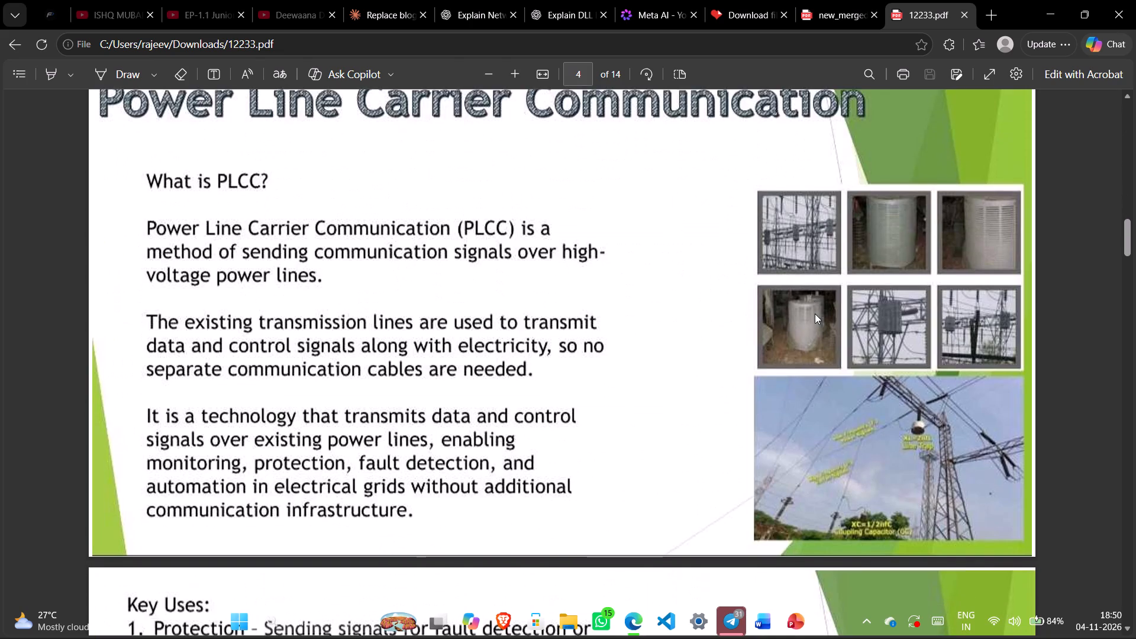
{"action": "scroll", "coordinate": [815, 314], "scroll_direction": "up", "scroll_amount": 8}
{"action": "scroll", "coordinate": [815, 314], "scroll_direction": "up", "scroll_amount": 17}
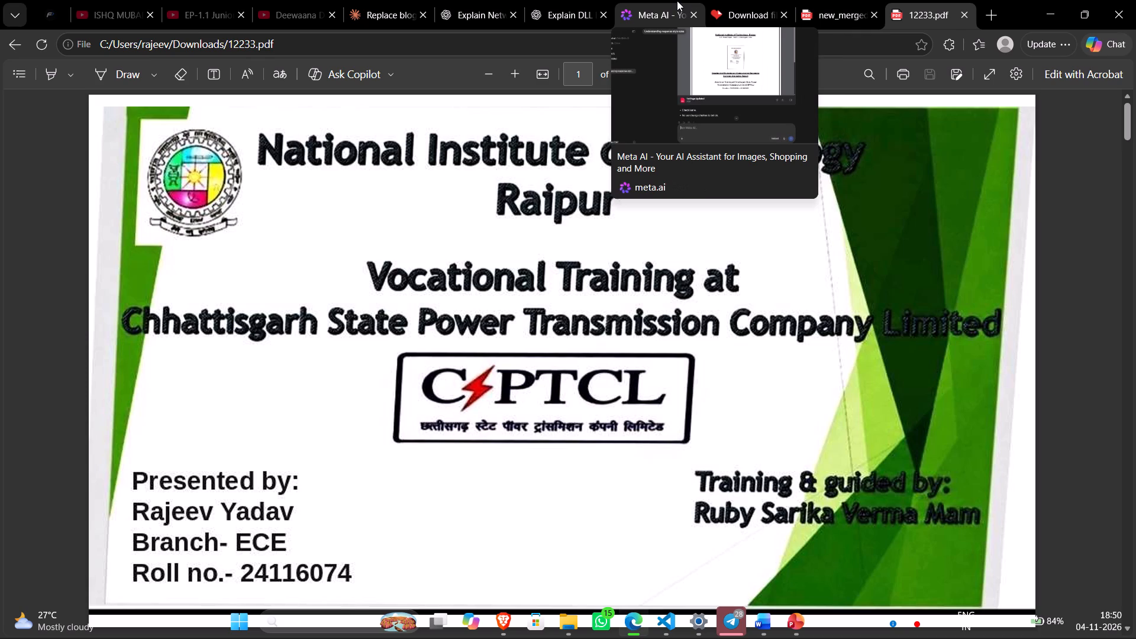
Return to Downloads and delete new_merged, internship summary pdf, the internship presentation, and the student's report PDF and Word document, retrying for the file in use.
{"action": "left_click", "coordinate": [1048, 6]}
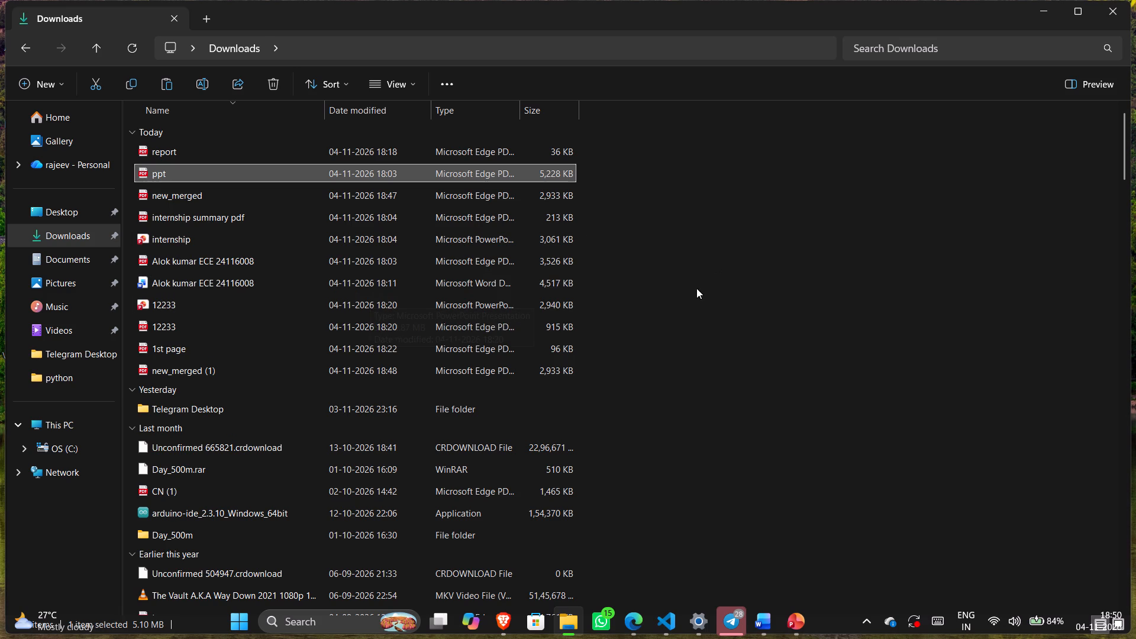
{"action": "left_click_drag", "start_coordinate": [686, 290], "coordinate": [519, 193]}
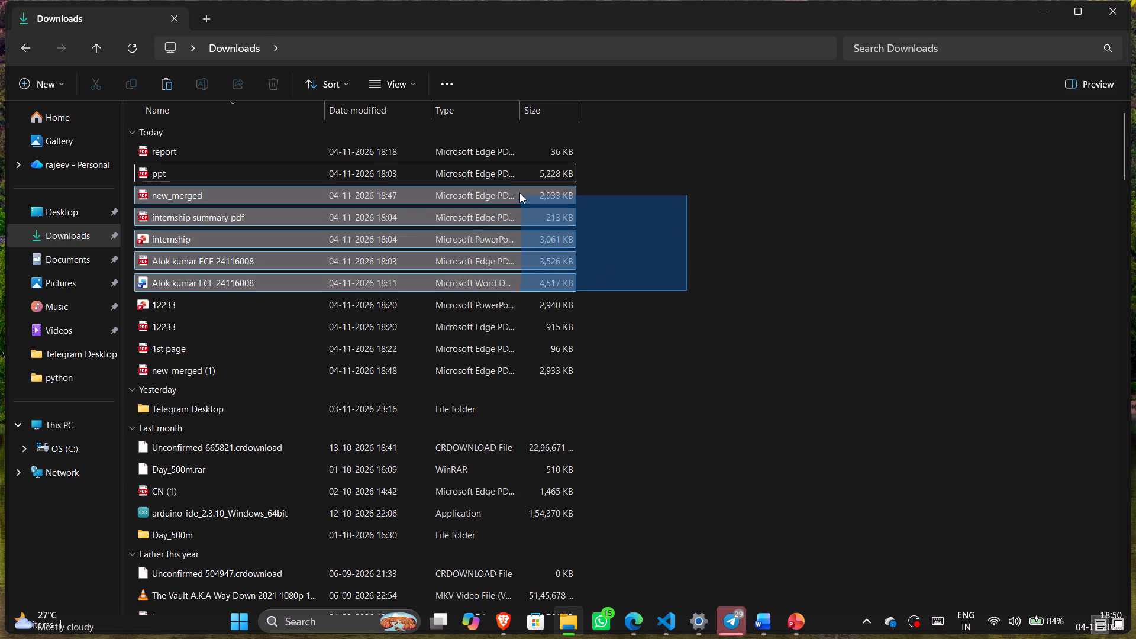
{"action": "left_click_drag", "start_coordinate": [519, 193], "coordinate": [519, 195]}
{"action": "key", "text": "Delete"}
{"action": "key", "text": "BackSpace"}
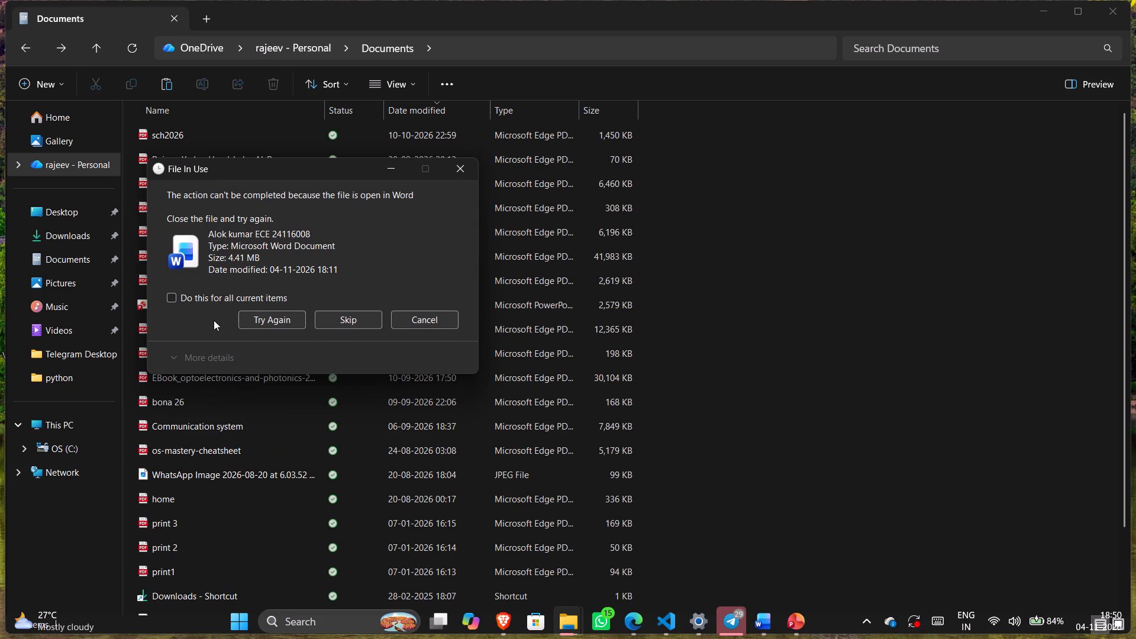
{"action": "left_click", "coordinate": [170, 296]}
{"action": "left_click", "coordinate": [246, 319]}
Close the open internship_ and 12233 PowerPoint presentations.
{"action": "left_click", "coordinate": [791, 619]}
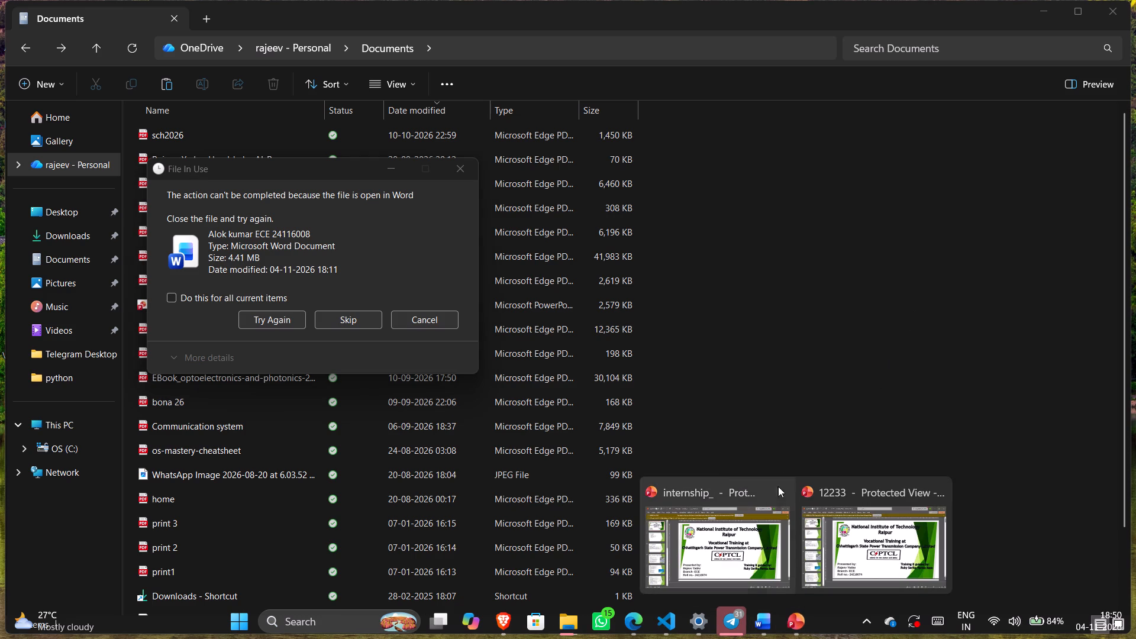
{"action": "left_click", "coordinate": [784, 490]}
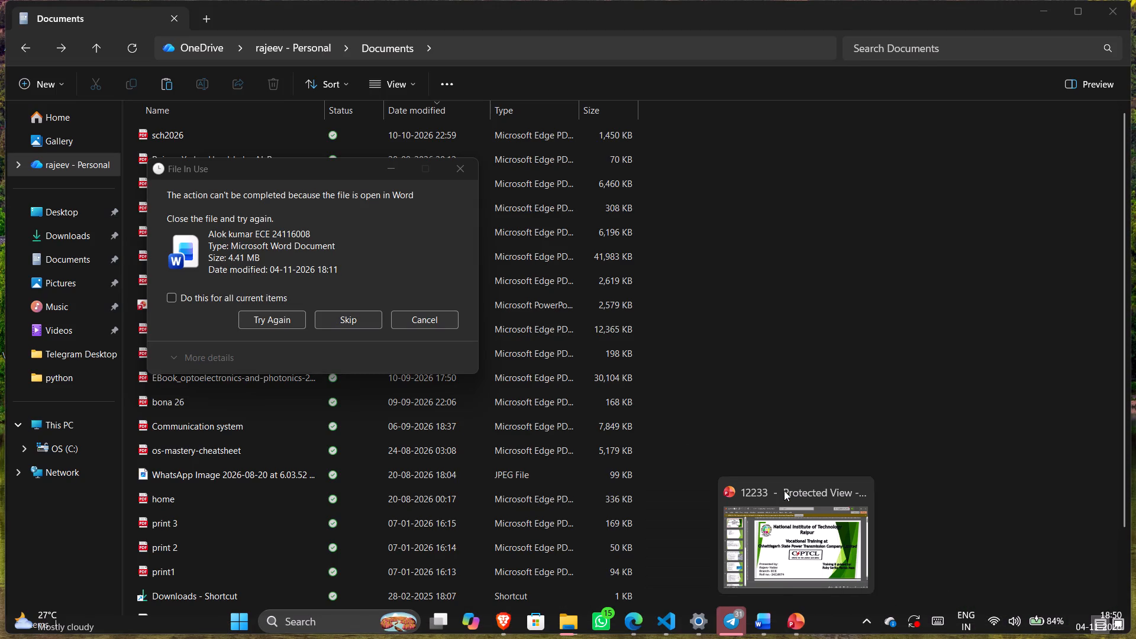
{"action": "left_click", "coordinate": [863, 492]}
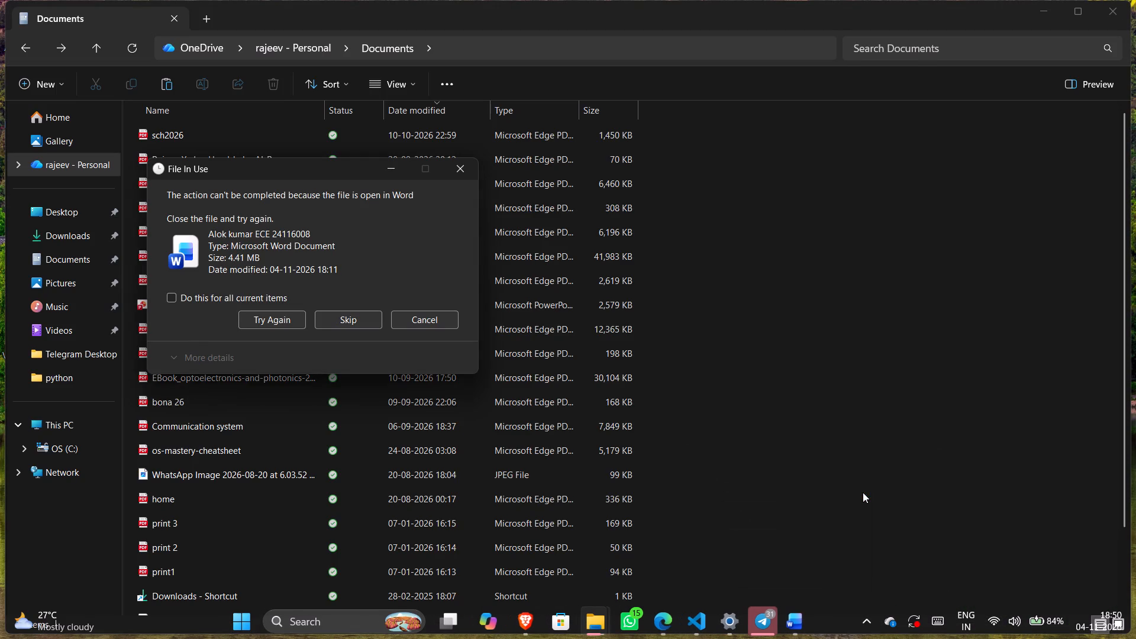
{"action": "left_click", "coordinate": [724, 330]}
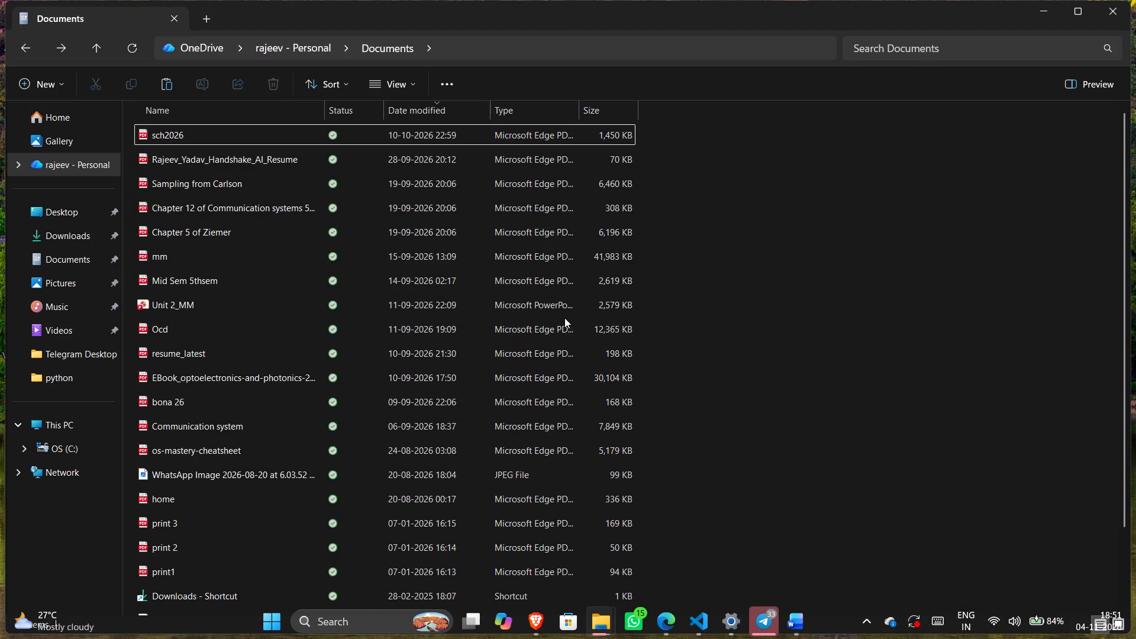
Open the 12233 PowerPoint presentation from the Downloads folder and look through its slides.
{"action": "left_click", "coordinate": [77, 240]}
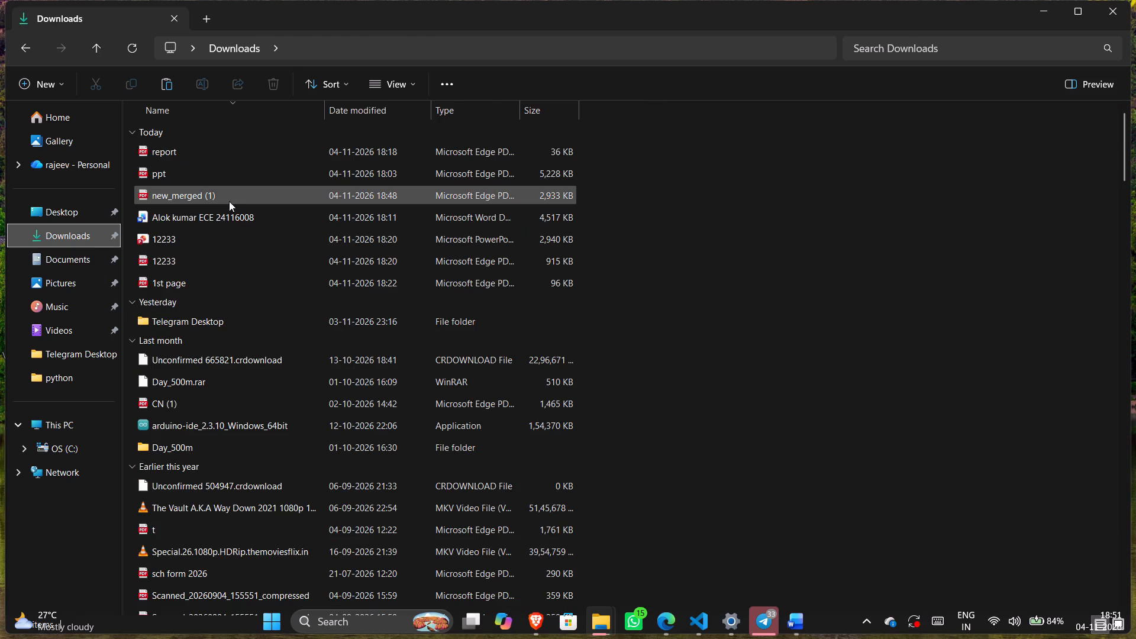
{"action": "double_click", "coordinate": [225, 235]}
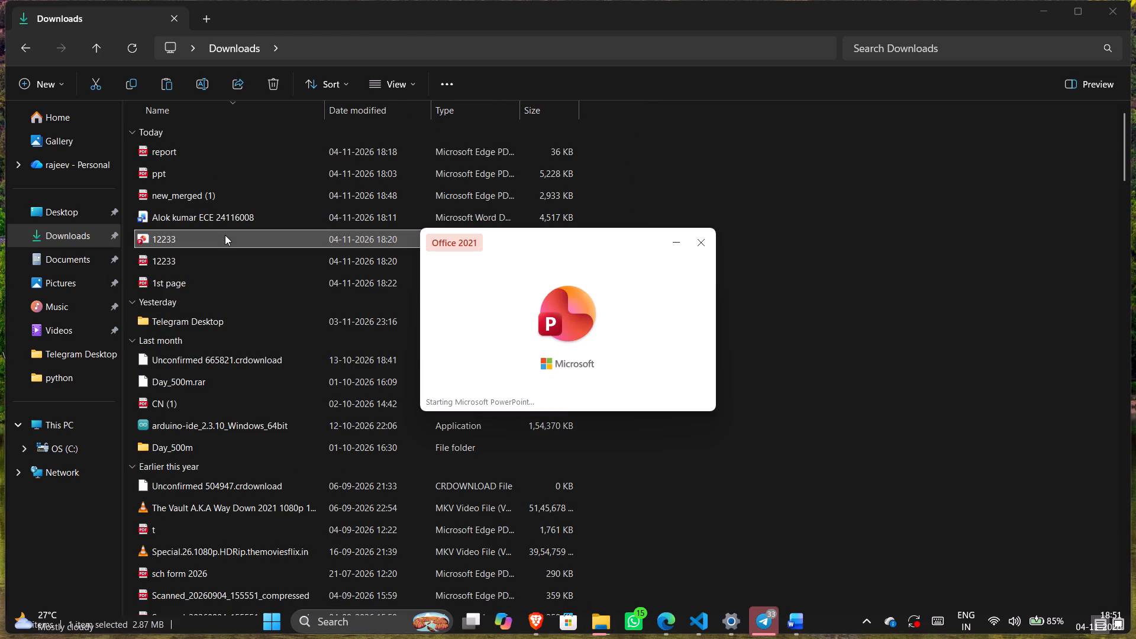
{"action": "scroll", "coordinate": [609, 410], "scroll_direction": "down", "scroll_amount": 9}
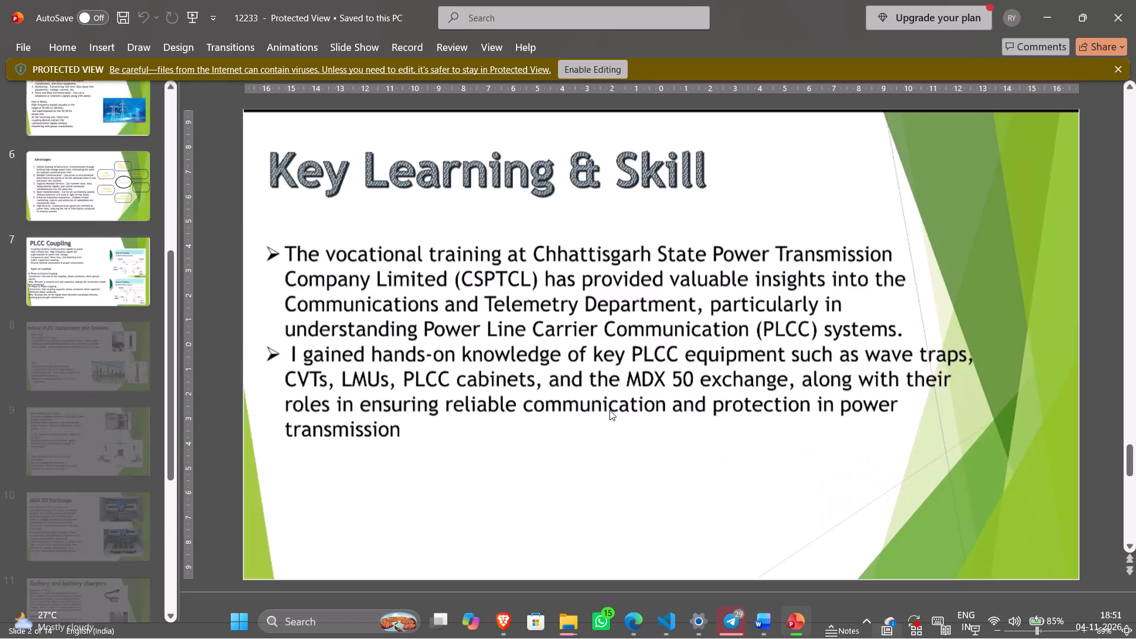
View the closing slides of the 12233 presentation, and minimize it along with the Downloads window.
{"action": "scroll", "coordinate": [609, 410], "scroll_direction": "down", "scroll_amount": 14}
{"action": "left_click", "coordinate": [1063, 17]}
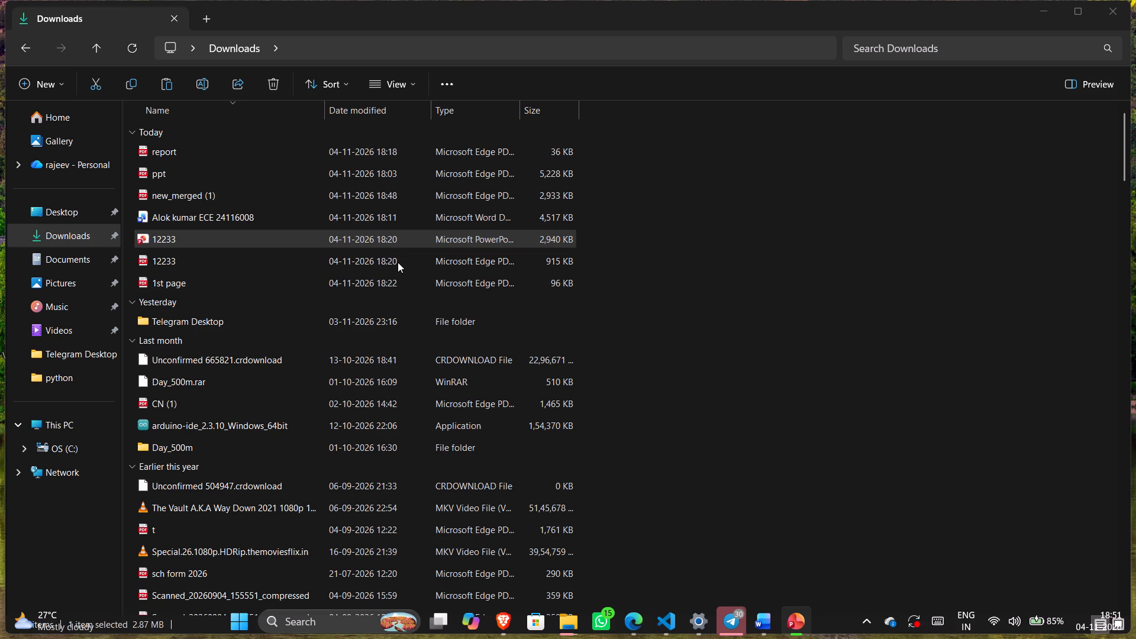
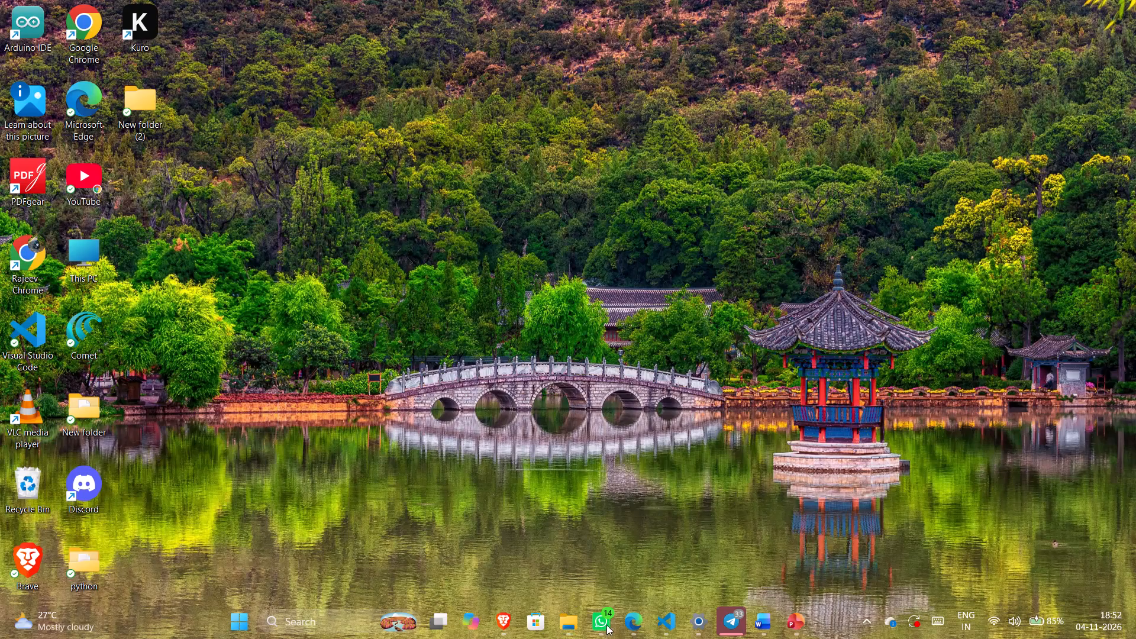
Open the Downloads folder in File Explorer and delete the 1st page PDF.
{"action": "left_click", "coordinate": [576, 619]}
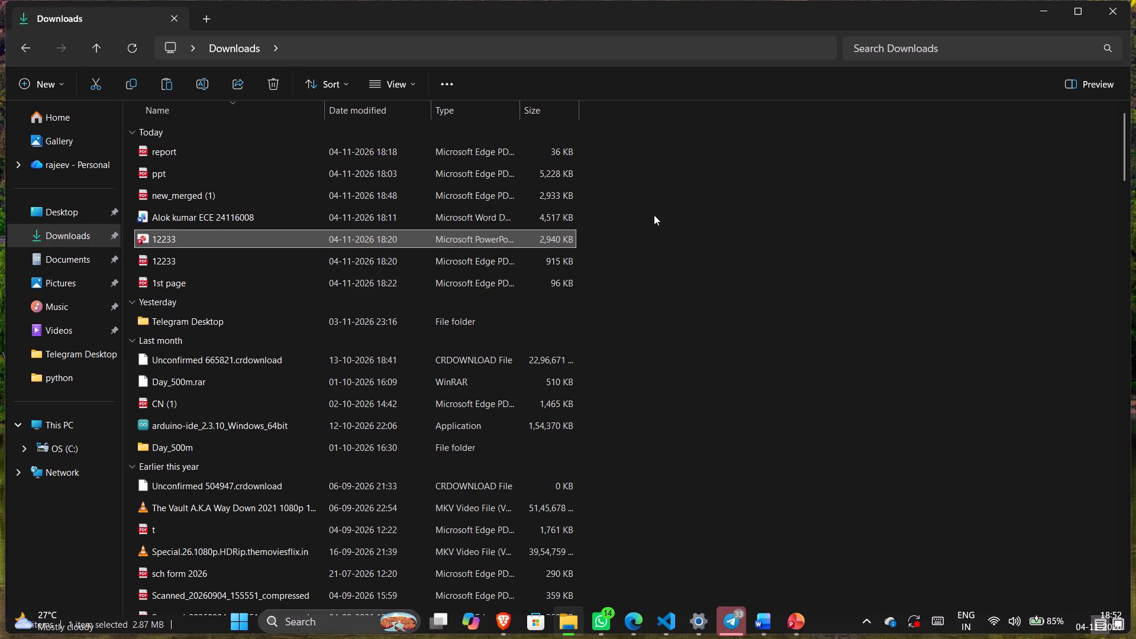
{"action": "left_click", "coordinate": [534, 289]}
{"action": "key", "text": "Insert"}
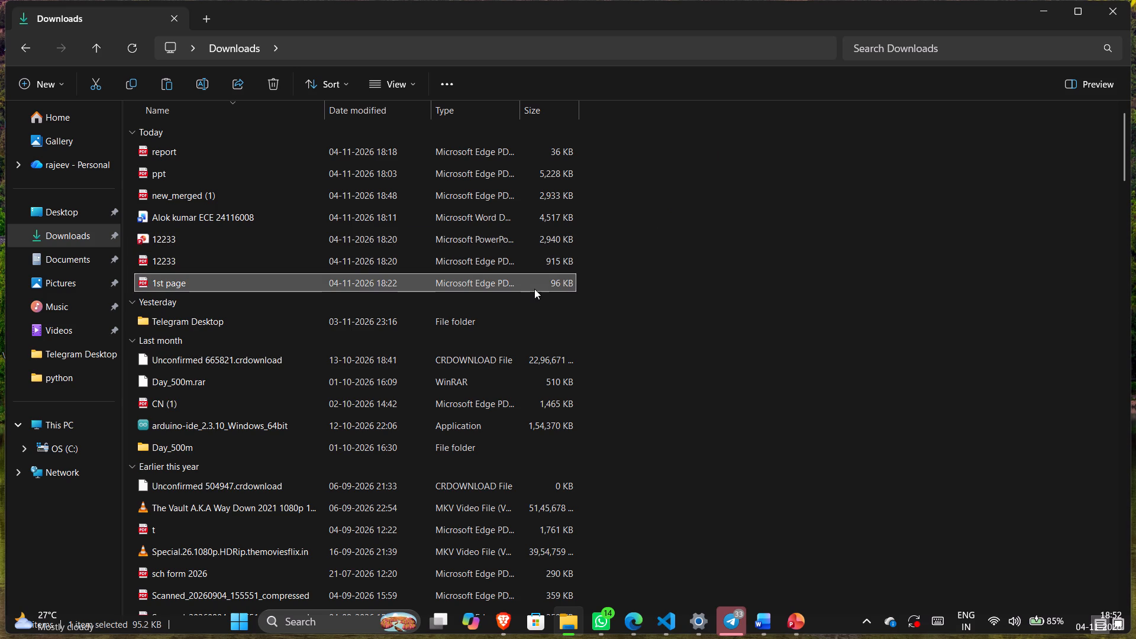
{"action": "key", "text": "Insert"}
{"action": "key", "text": "Delete"}
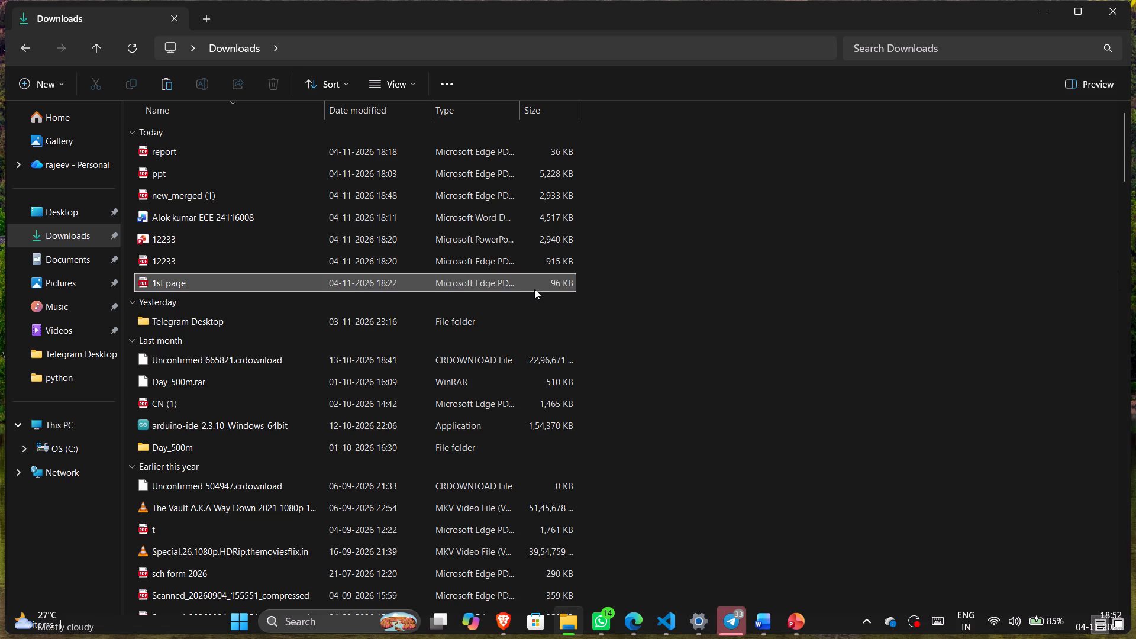
Delete the Word document named after the ECE student from the Downloads folder.
{"action": "left_click", "coordinate": [518, 220]}
{"action": "key", "text": "Delete"}
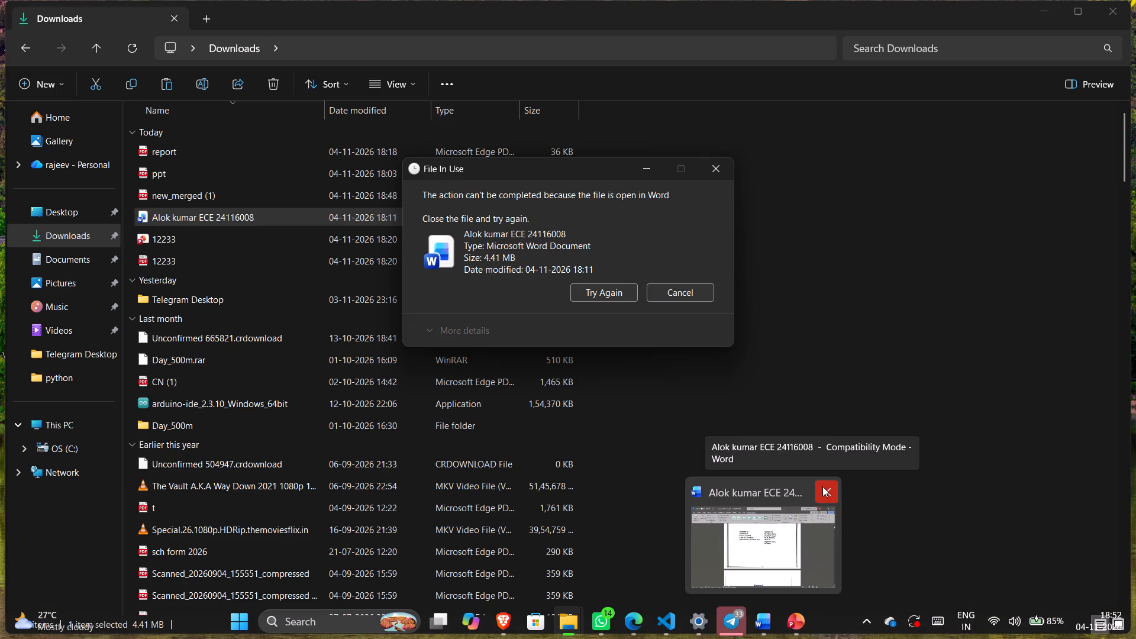
Close the student's open Word report without saving its changes and retry deleting the document from Downloads.
{"action": "left_click", "coordinate": [822, 486]}
{"action": "left_click", "coordinate": [822, 486]}
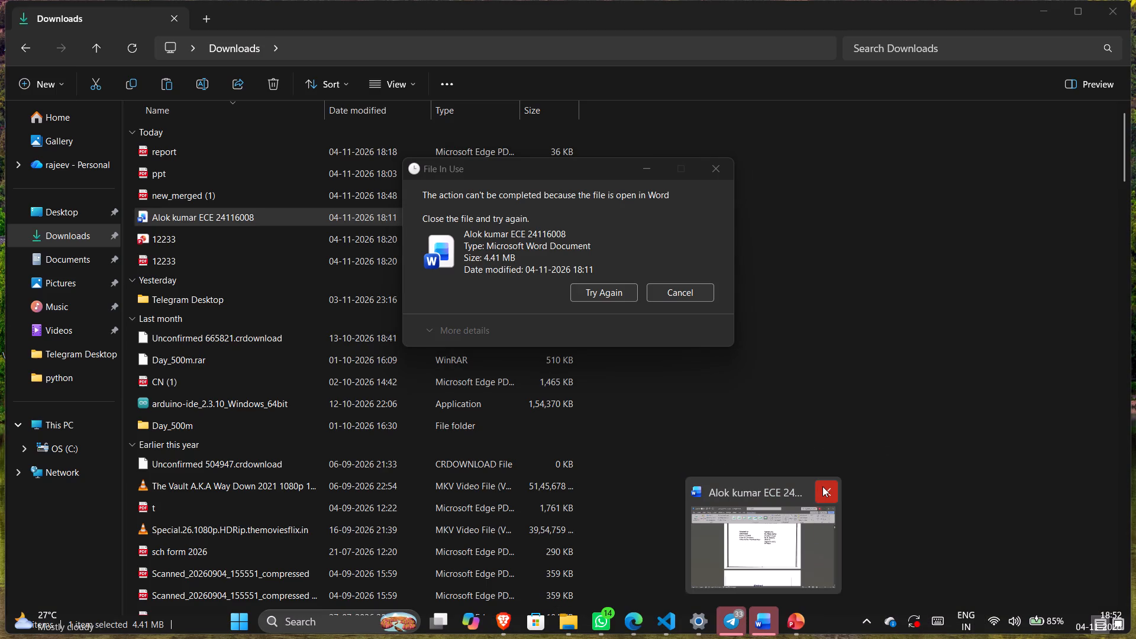
{"action": "left_click", "coordinate": [822, 486]}
{"action": "left_click", "coordinate": [822, 486]}
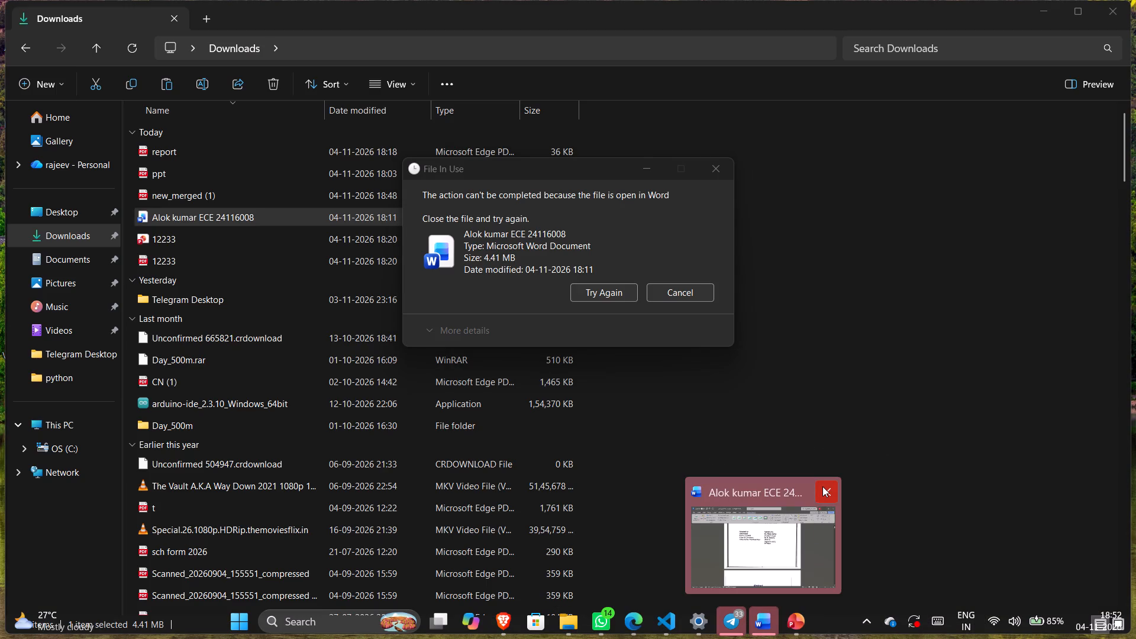
{"action": "left_click", "coordinate": [822, 486]}
{"action": "left_click", "coordinate": [822, 486]}
{"action": "left_click", "coordinate": [760, 619]}
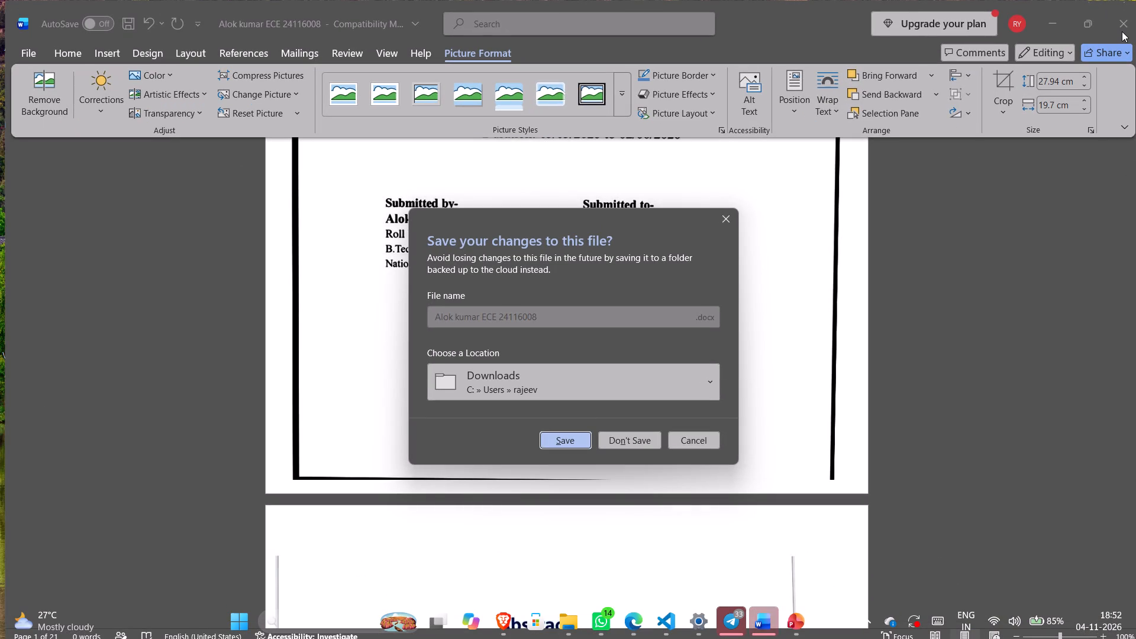
{"action": "left_click", "coordinate": [1121, 22]}
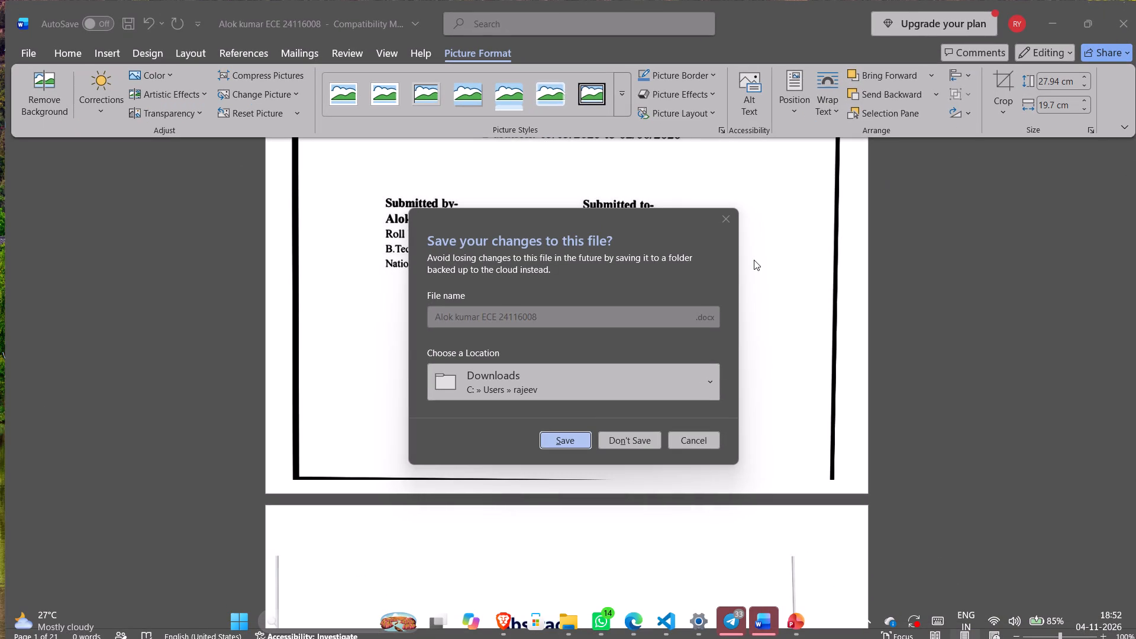
{"action": "left_click", "coordinate": [621, 437]}
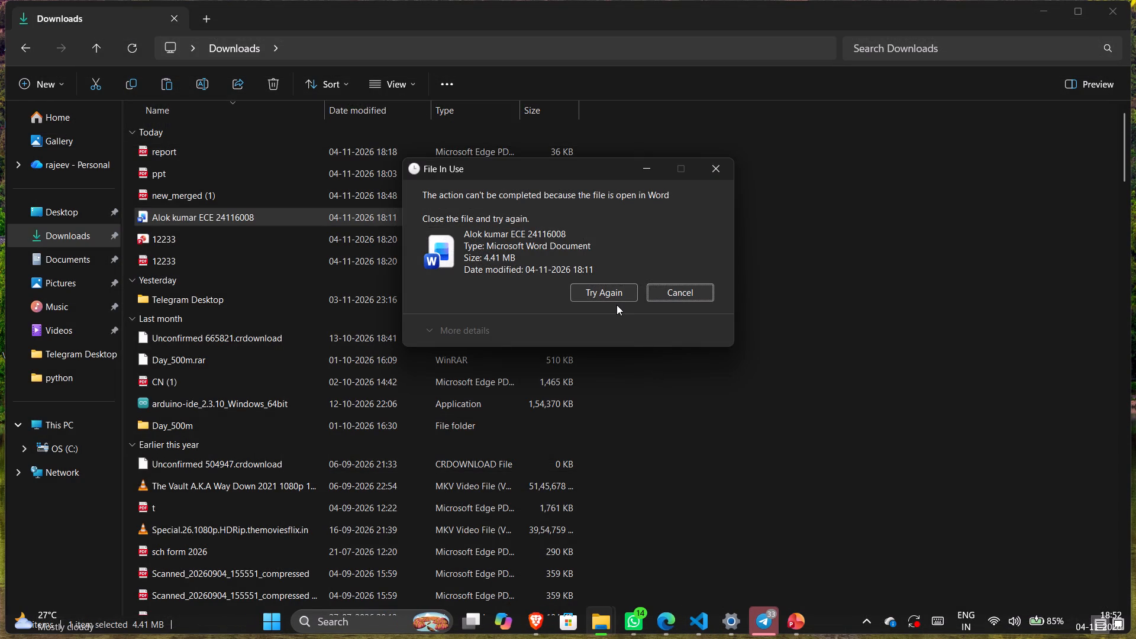
{"action": "left_click", "coordinate": [612, 295]}
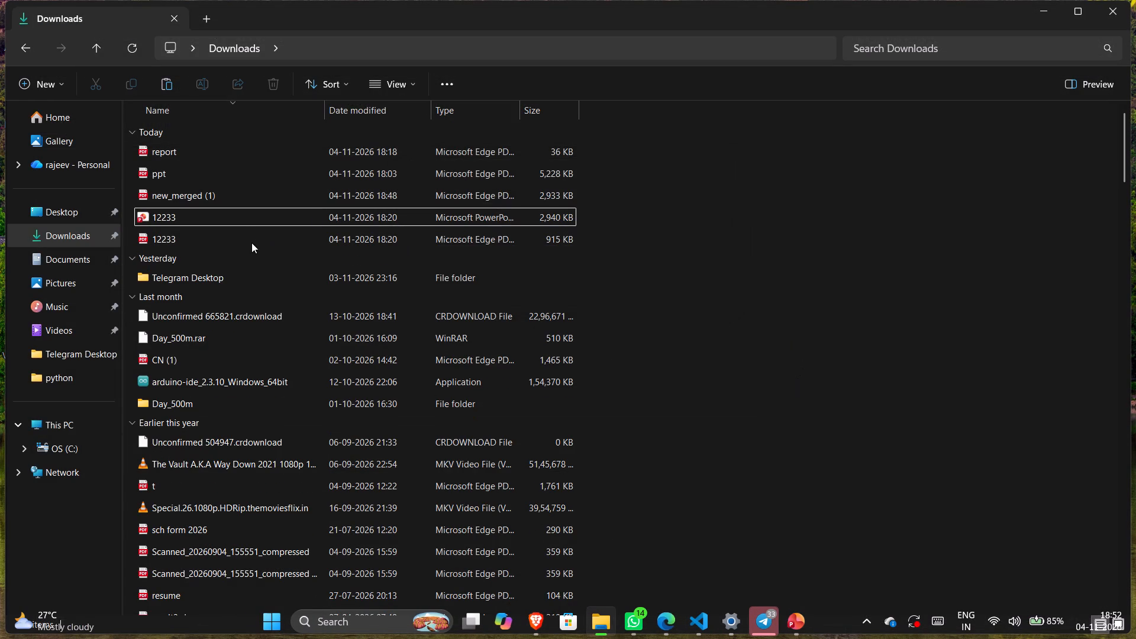
Delete the ppt PDF from the Downloads folder.
{"action": "left_click", "coordinate": [246, 169]}
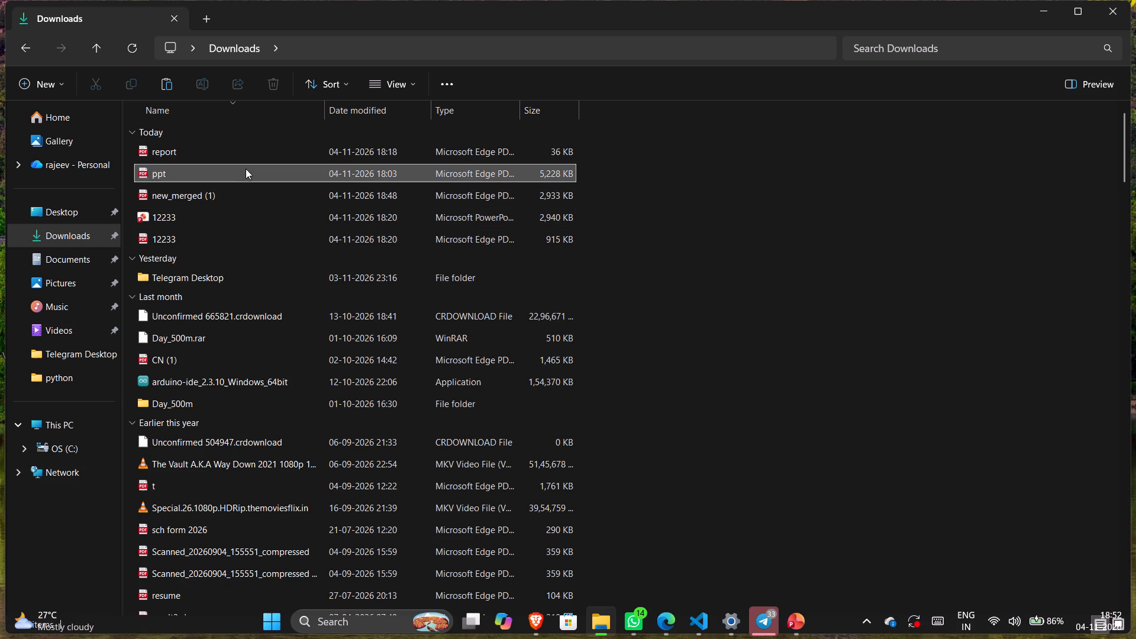
{"action": "key", "text": "Delete"}
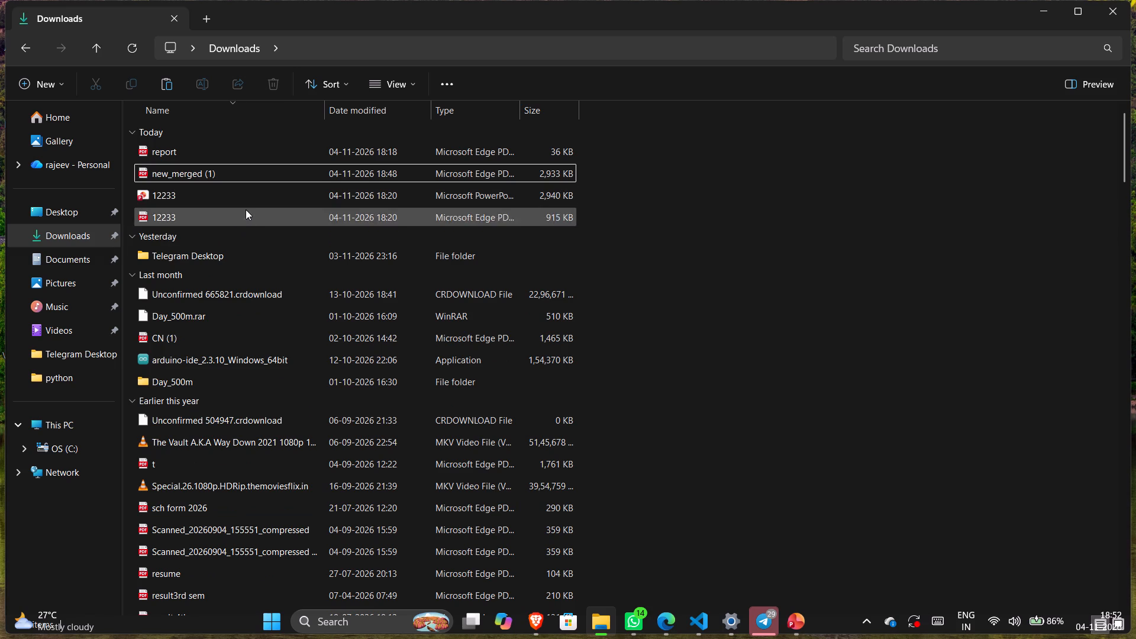
Open the new_merged (1) PDF to check its cover page, and minimize the browser and the Downloads window.
{"action": "double_click", "coordinate": [237, 171]}
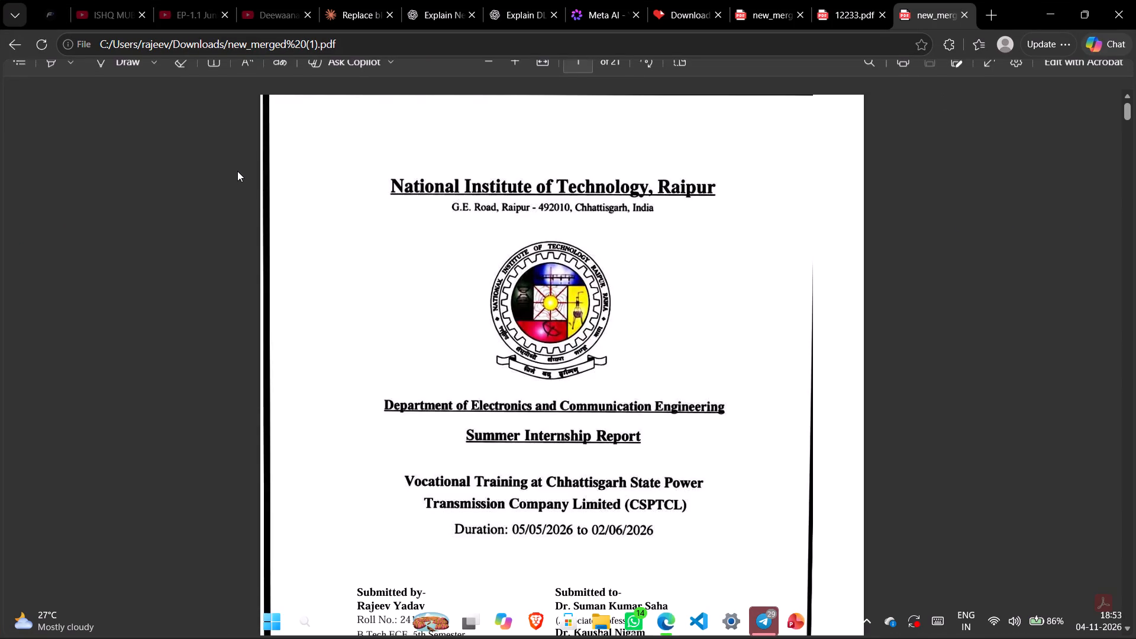
{"action": "scroll", "coordinate": [401, 364], "scroll_direction": "down", "scroll_amount": 2}
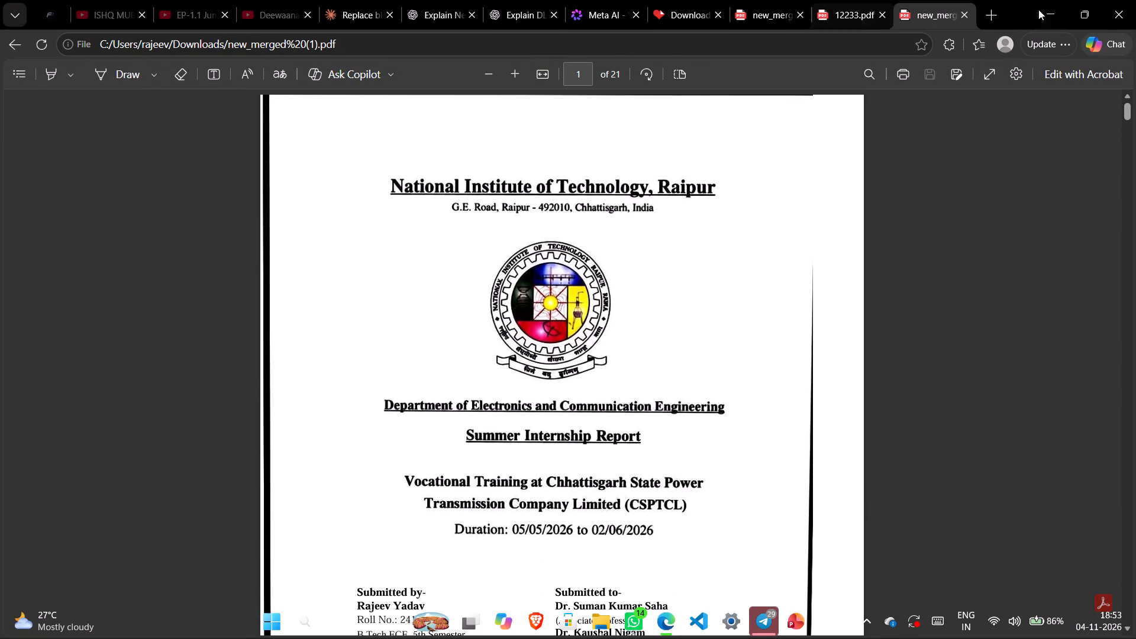
{"action": "left_click", "coordinate": [1047, 10]}
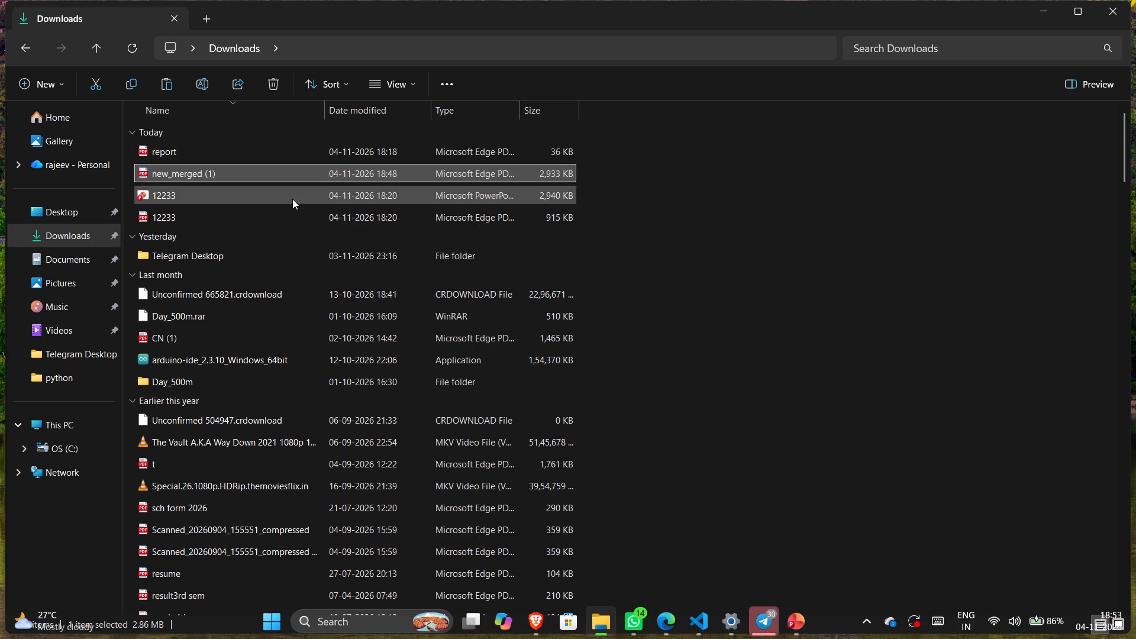
{"action": "left_click", "coordinate": [1038, 12]}
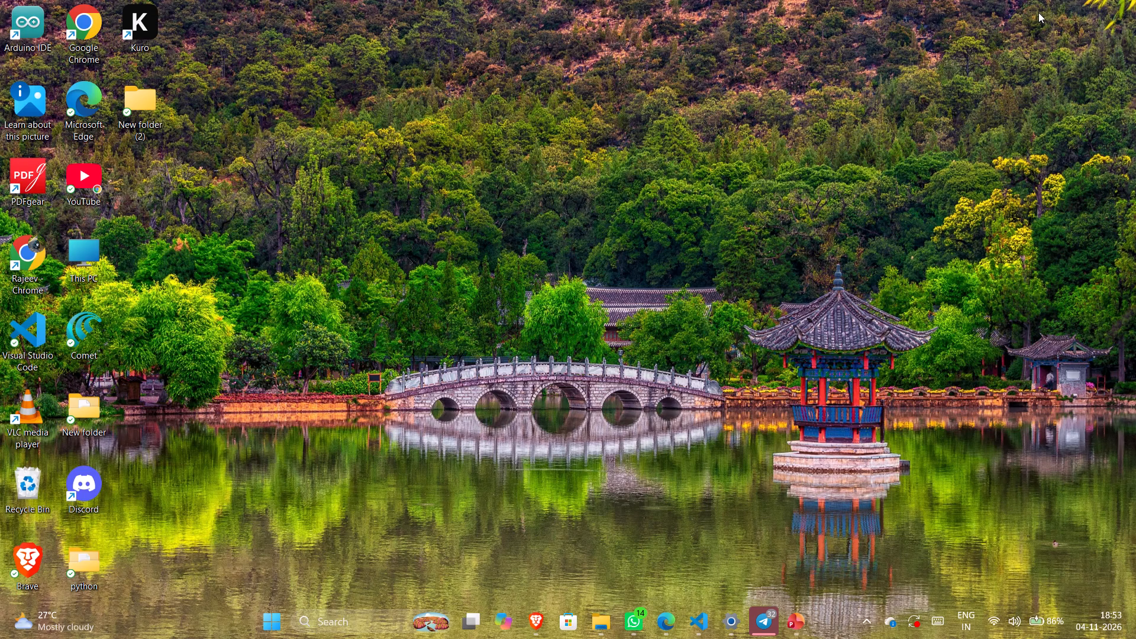